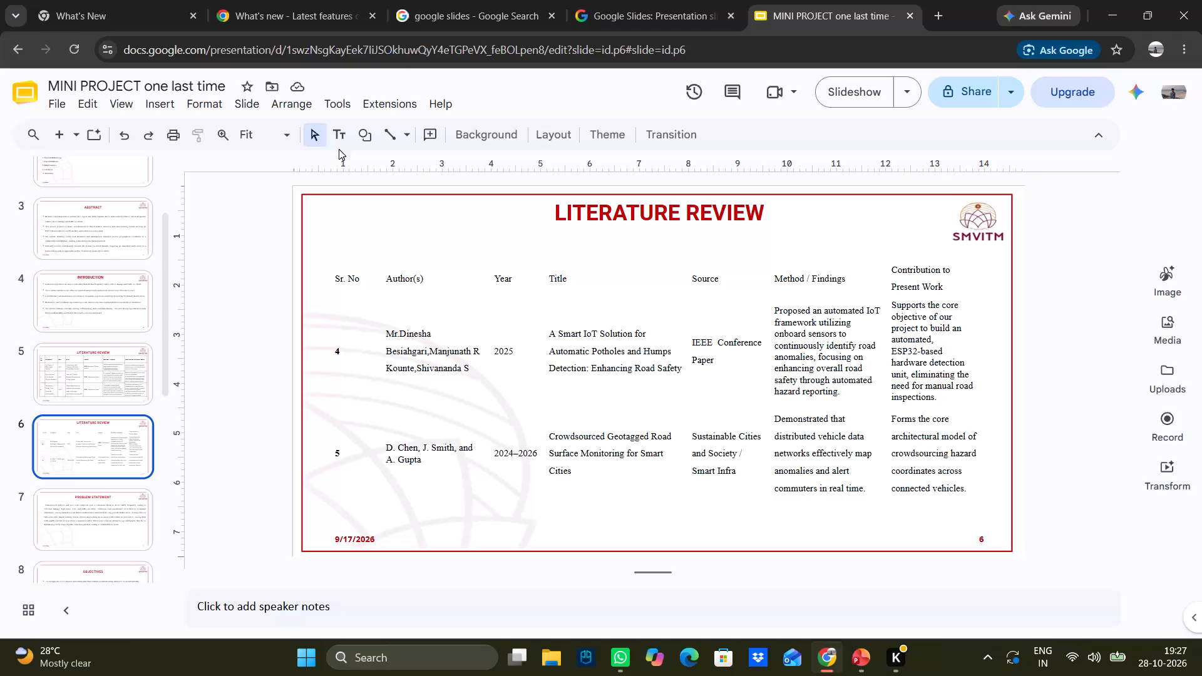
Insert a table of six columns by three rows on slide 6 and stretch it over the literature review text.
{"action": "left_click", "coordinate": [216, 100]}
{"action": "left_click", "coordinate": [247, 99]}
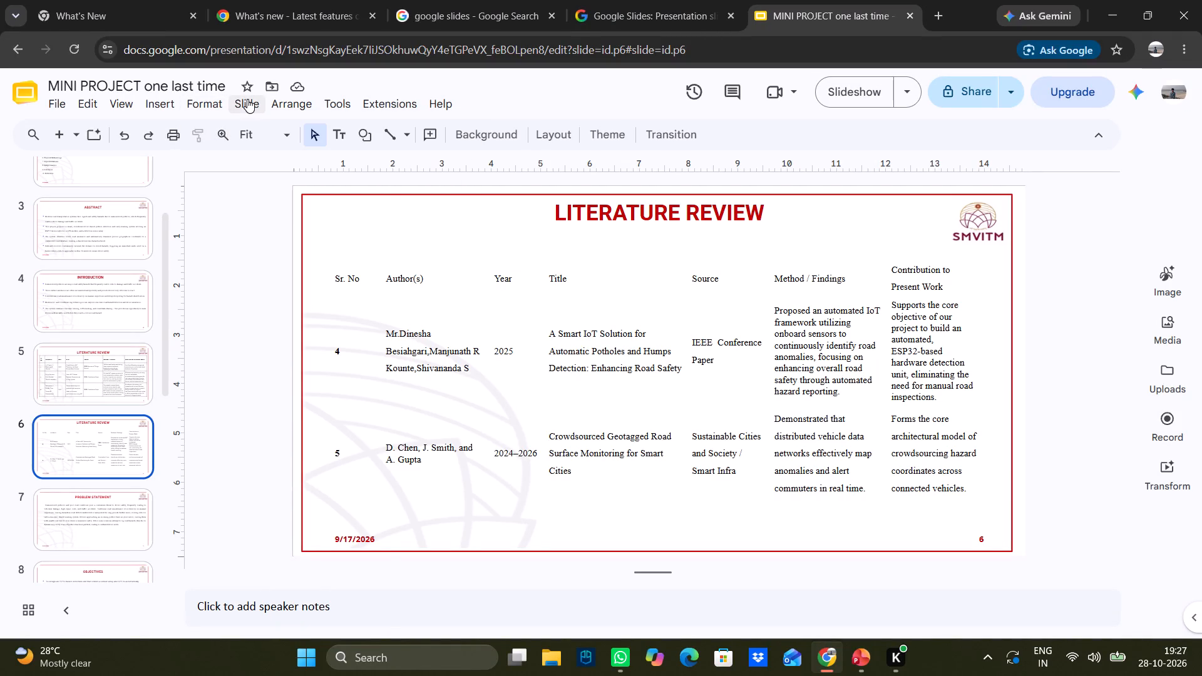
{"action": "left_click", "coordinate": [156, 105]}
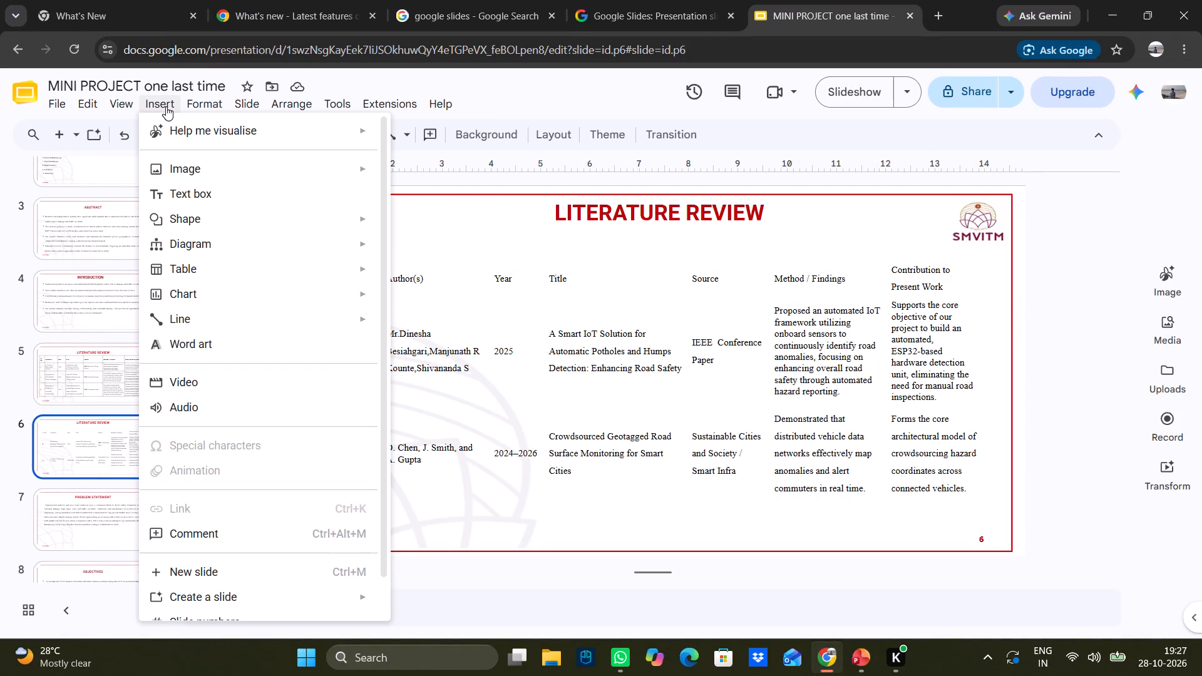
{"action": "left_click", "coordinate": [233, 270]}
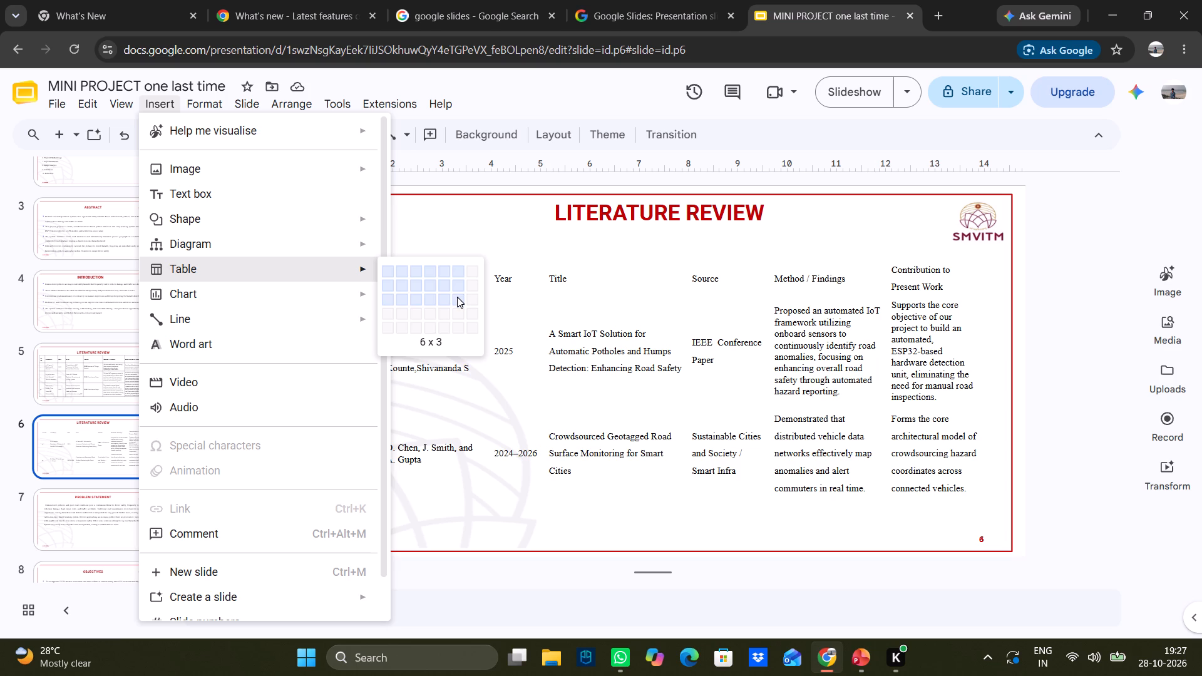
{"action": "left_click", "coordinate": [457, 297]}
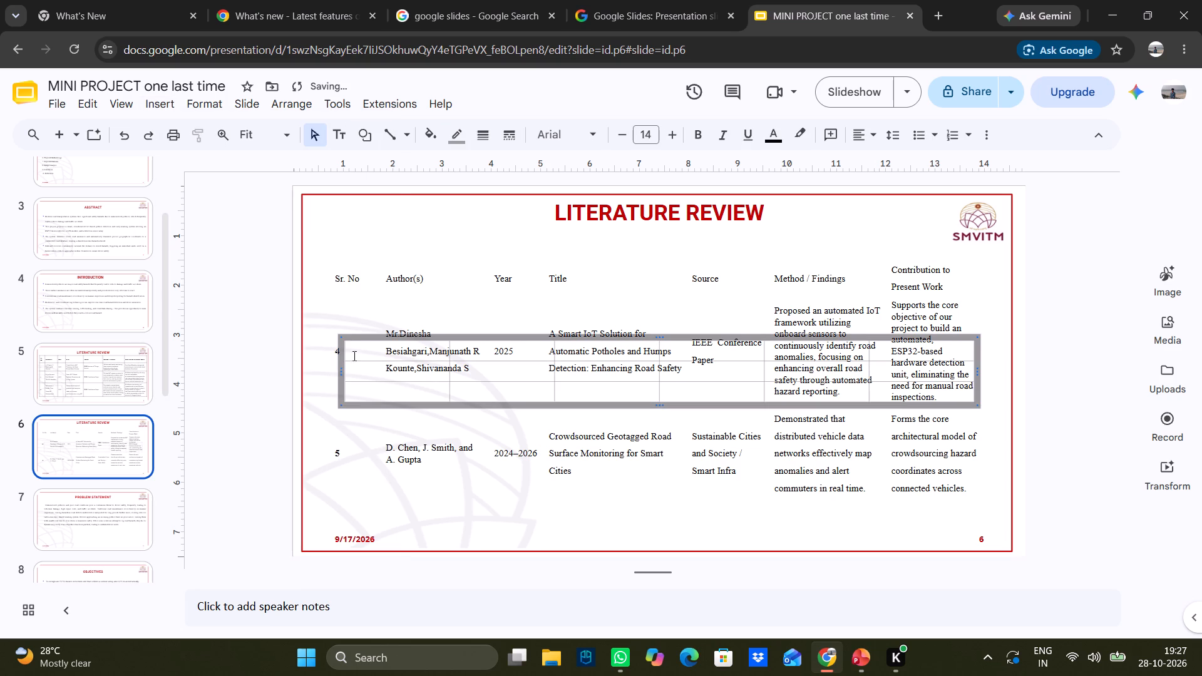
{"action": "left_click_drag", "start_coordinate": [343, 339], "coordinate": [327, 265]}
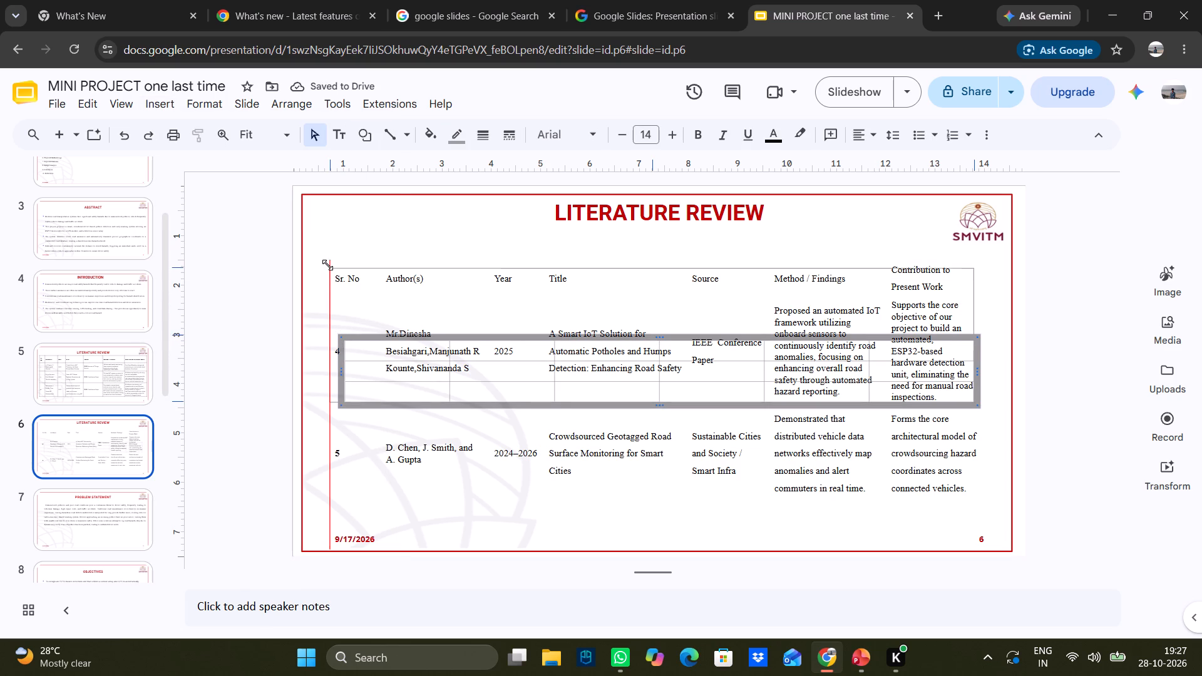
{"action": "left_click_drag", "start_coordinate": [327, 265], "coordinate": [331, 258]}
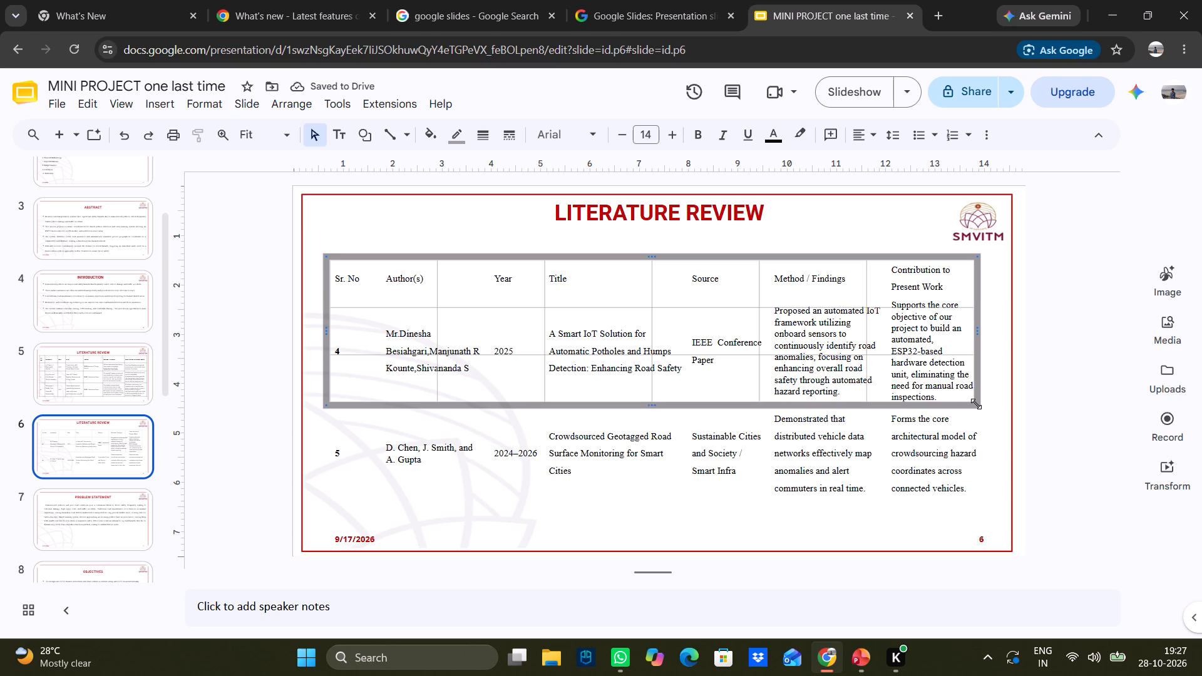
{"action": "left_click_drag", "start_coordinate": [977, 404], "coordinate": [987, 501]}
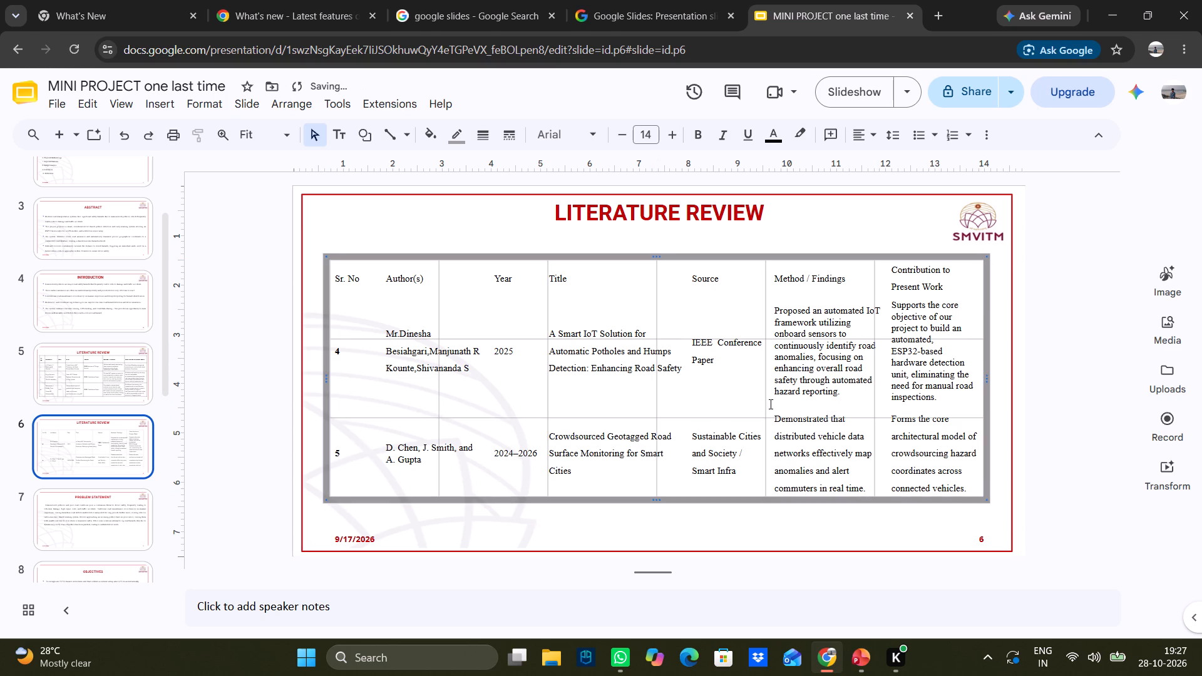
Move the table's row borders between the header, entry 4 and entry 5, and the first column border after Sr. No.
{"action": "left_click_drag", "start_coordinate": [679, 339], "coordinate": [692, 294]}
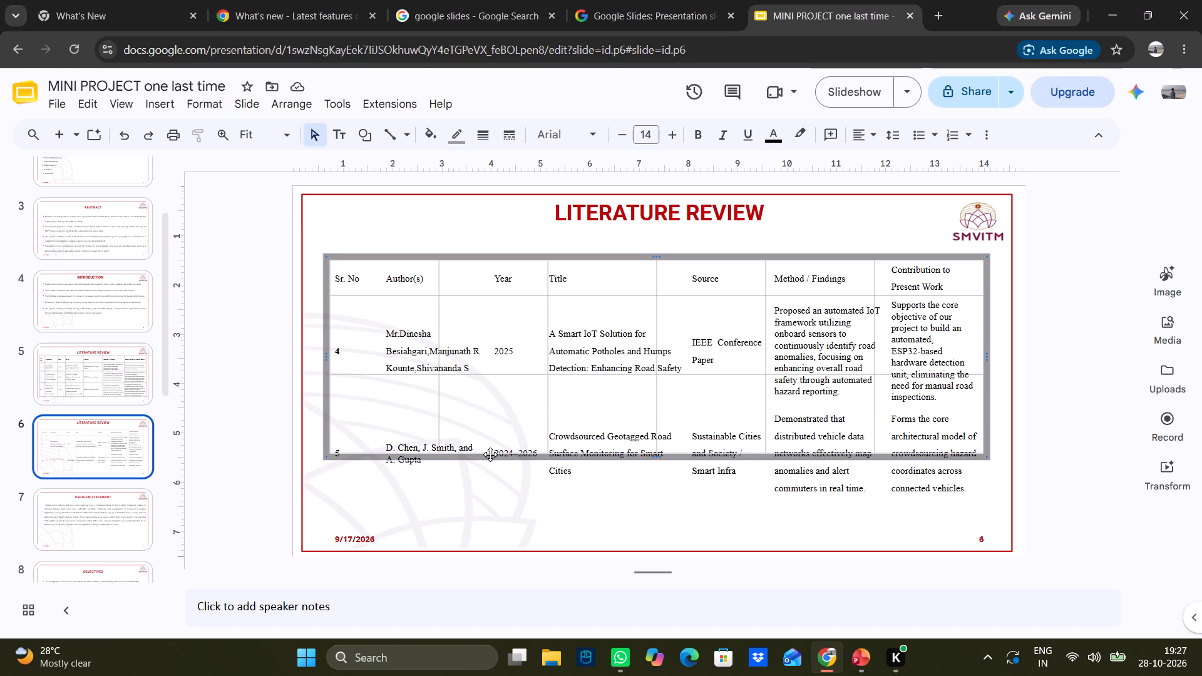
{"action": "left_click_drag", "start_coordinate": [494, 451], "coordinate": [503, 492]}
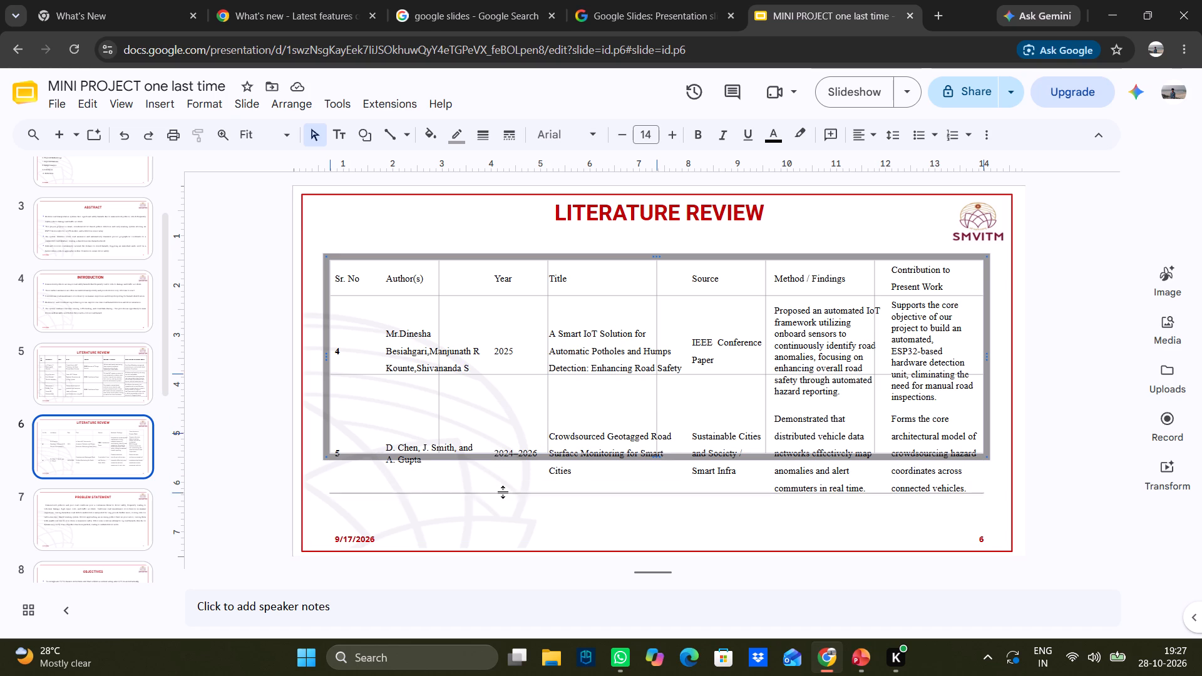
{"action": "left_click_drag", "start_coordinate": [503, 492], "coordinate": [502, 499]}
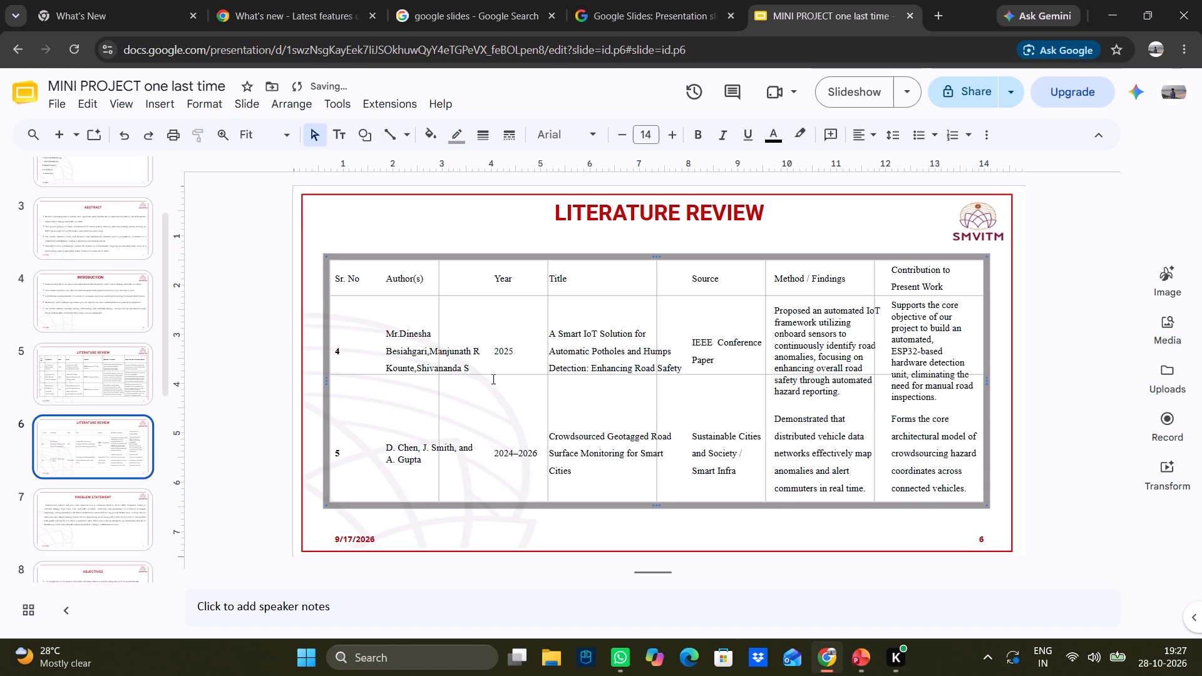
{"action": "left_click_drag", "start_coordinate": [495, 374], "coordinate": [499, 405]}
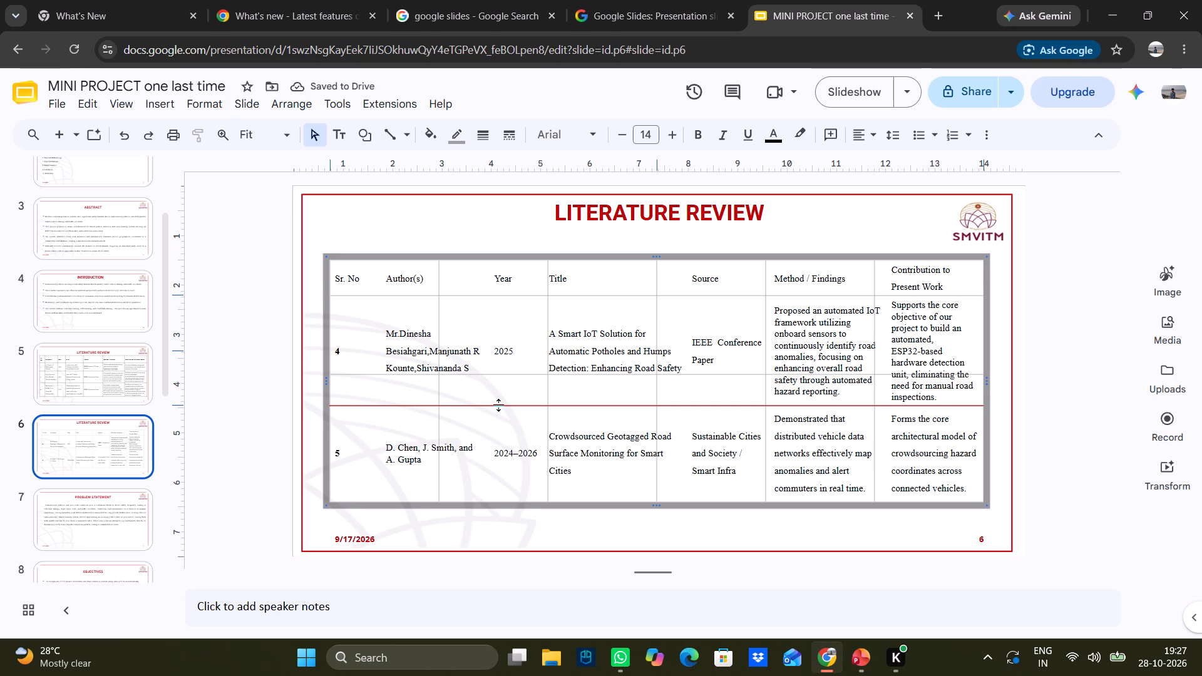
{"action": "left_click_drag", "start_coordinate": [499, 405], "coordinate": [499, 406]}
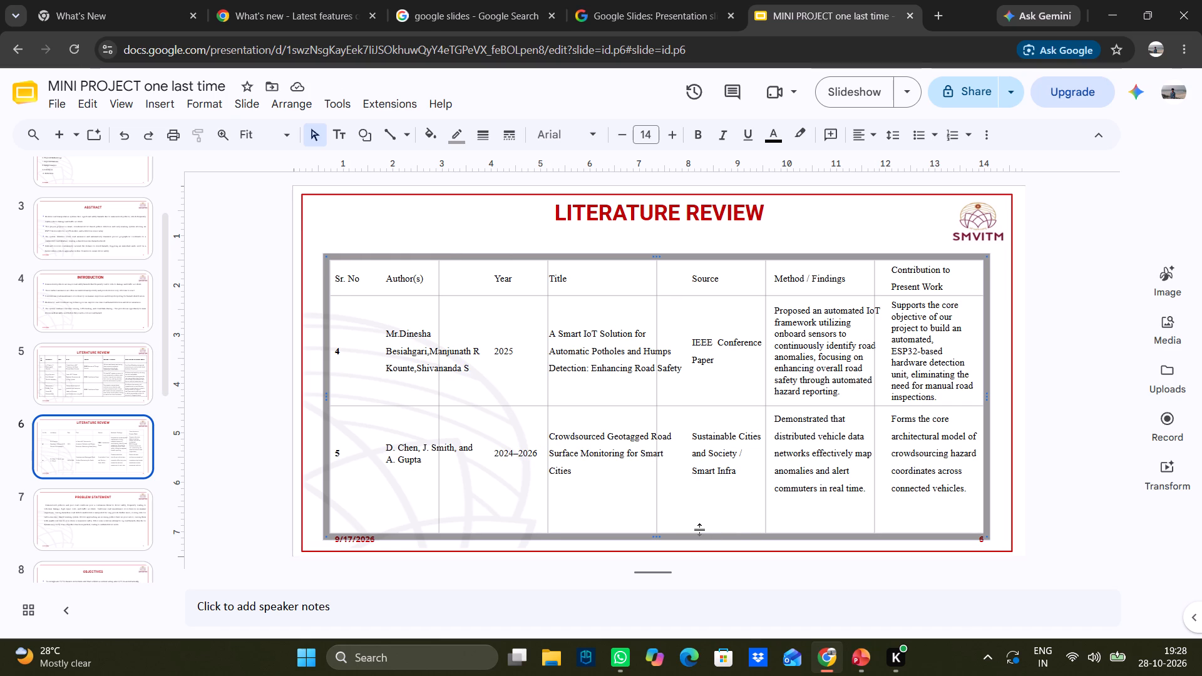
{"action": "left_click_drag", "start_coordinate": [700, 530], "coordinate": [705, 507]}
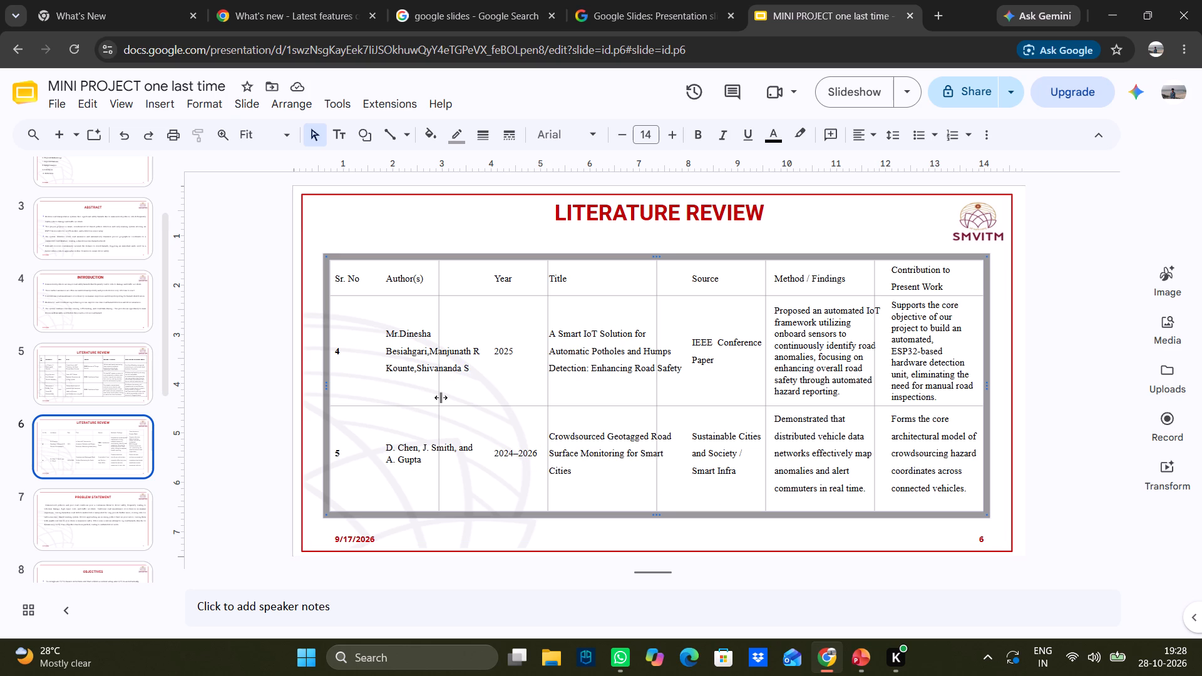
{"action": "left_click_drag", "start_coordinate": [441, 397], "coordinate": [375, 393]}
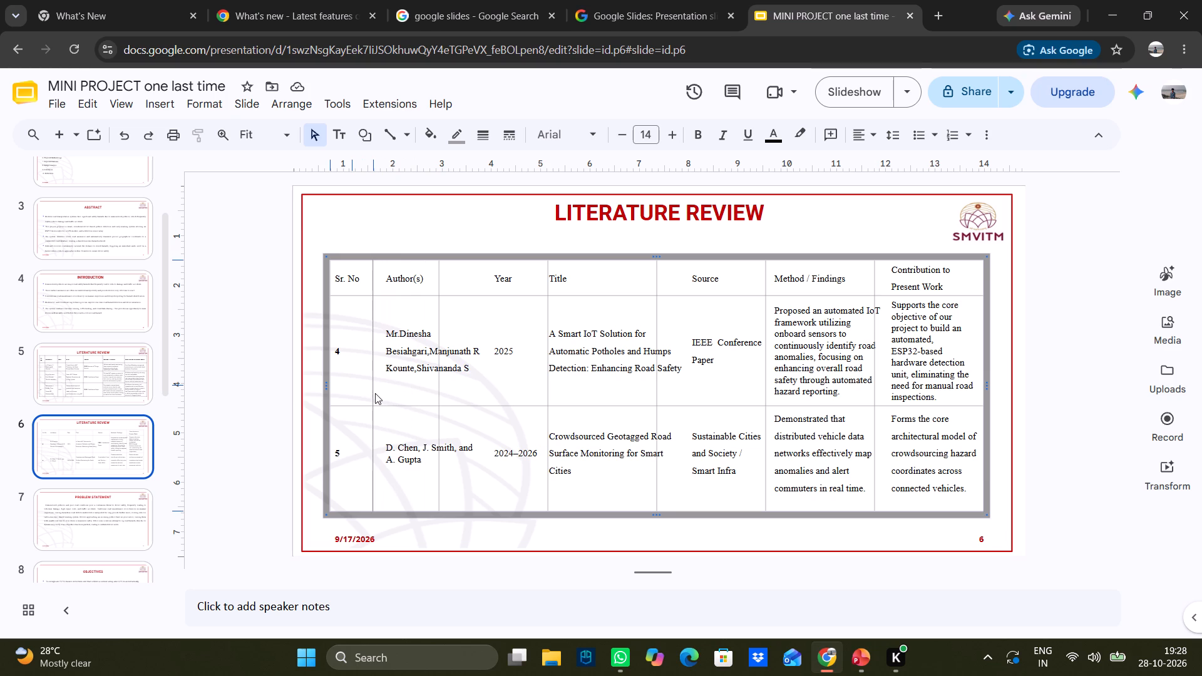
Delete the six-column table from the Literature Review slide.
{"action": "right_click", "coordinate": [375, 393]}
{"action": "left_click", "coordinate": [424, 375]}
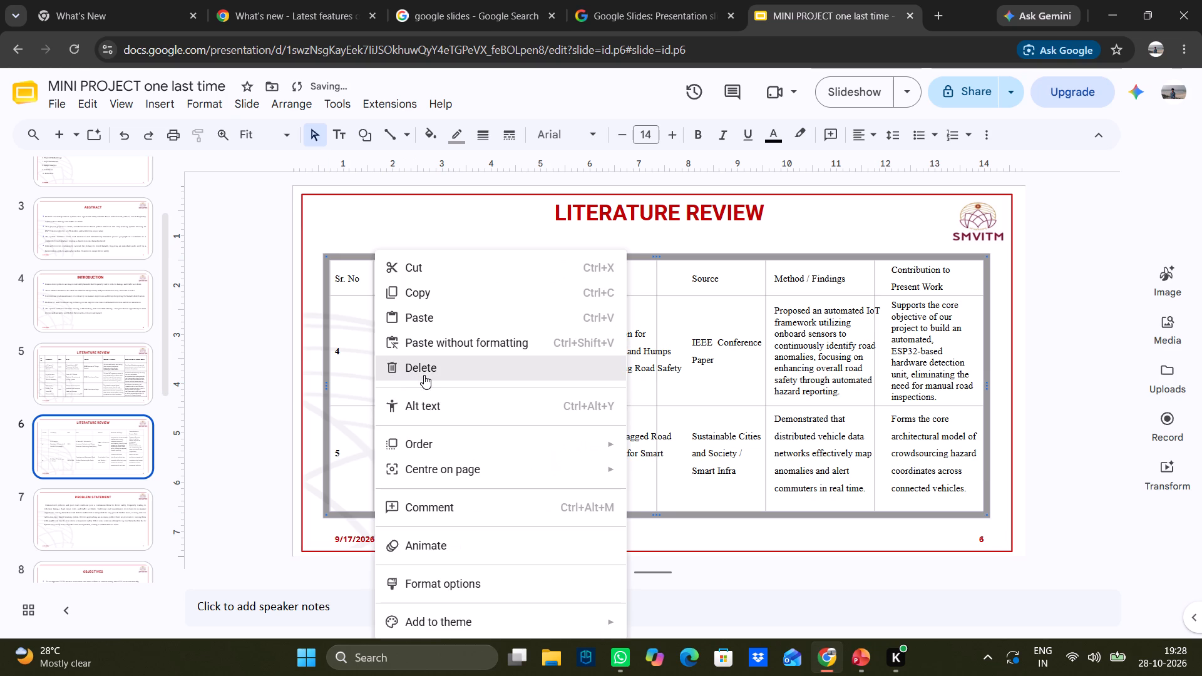
Insert a table of seven columns by three rows and stretch its four sides to enclose the literature review text.
{"action": "left_click", "coordinate": [165, 99]}
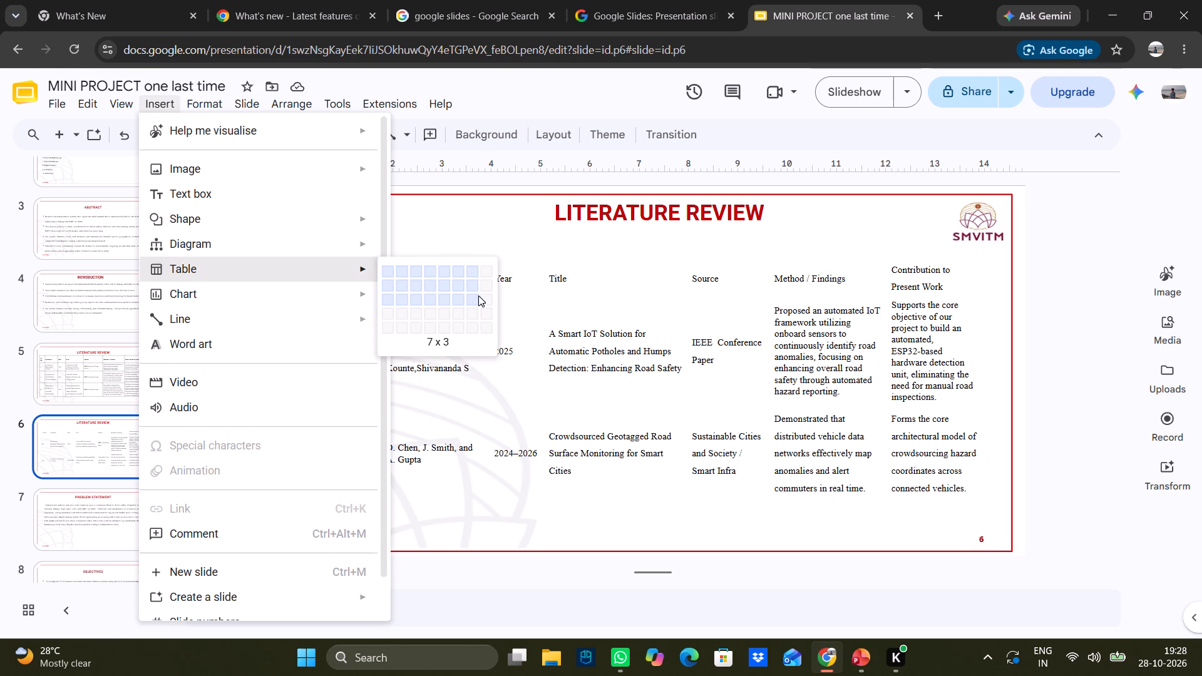
{"action": "left_click", "coordinate": [478, 295]}
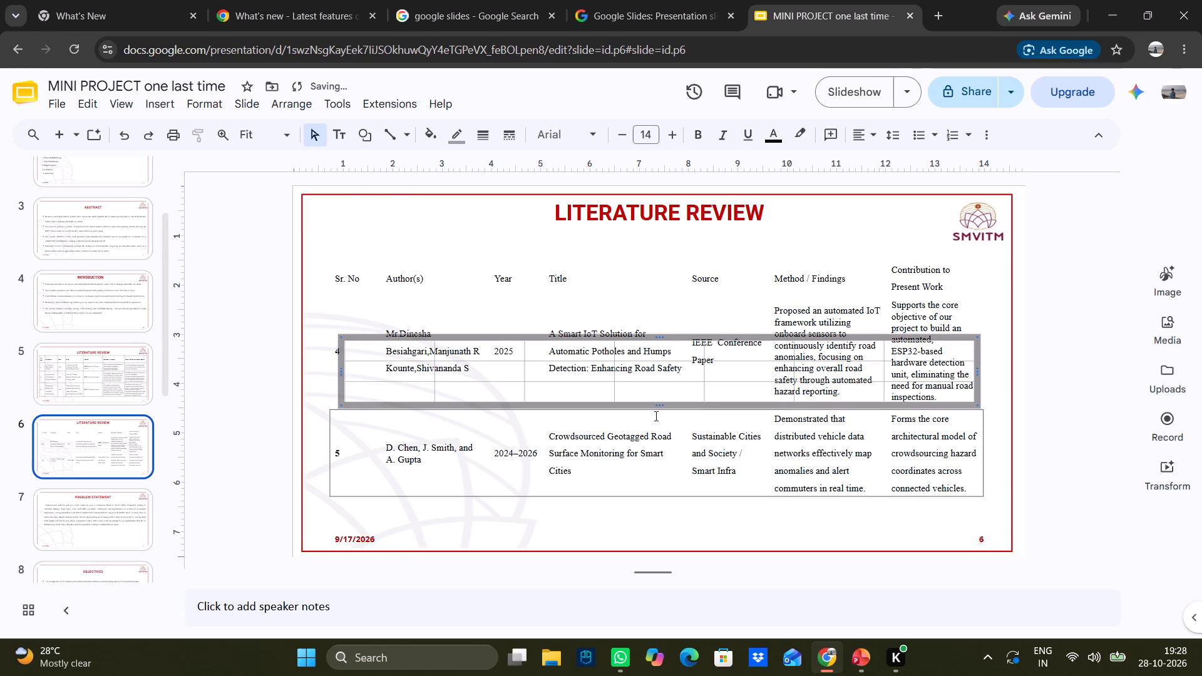
{"action": "left_click_drag", "start_coordinate": [655, 406], "coordinate": [660, 498]}
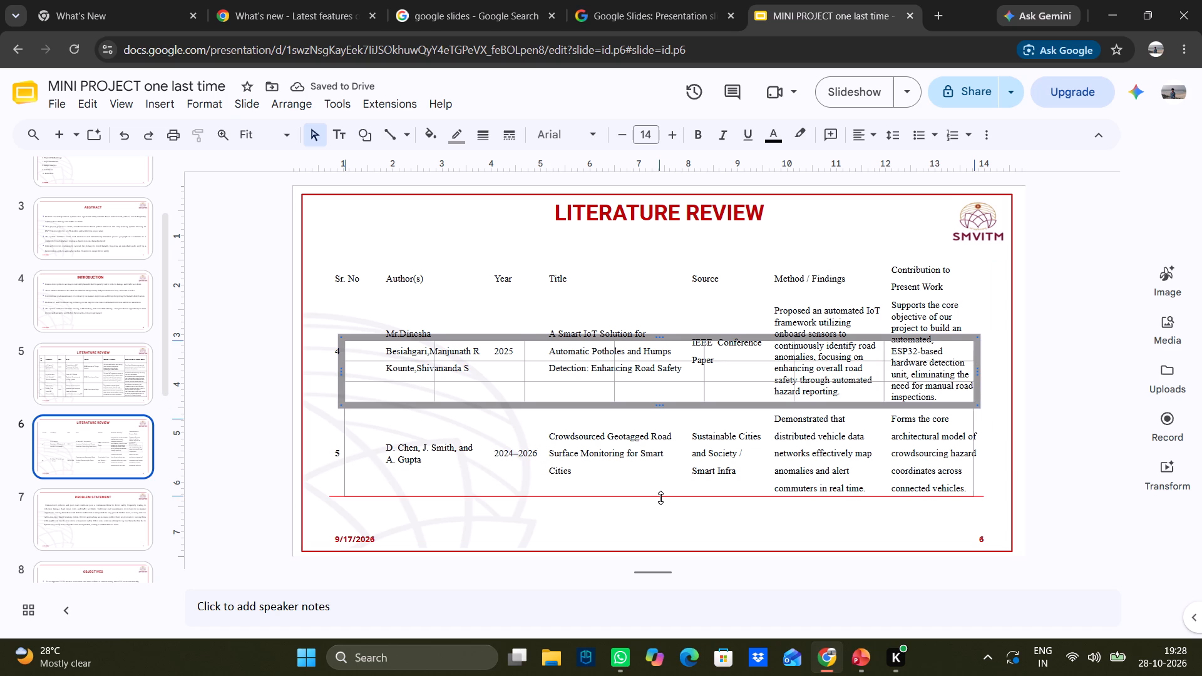
{"action": "left_click_drag", "start_coordinate": [660, 498], "coordinate": [666, 499]}
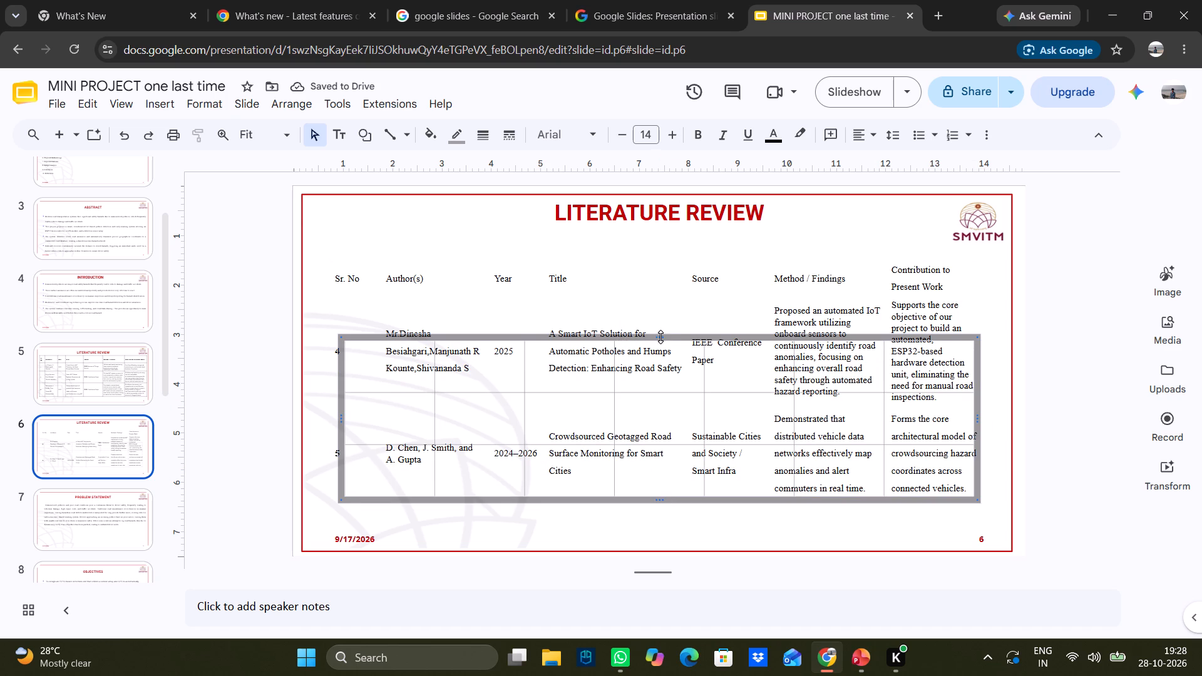
{"action": "left_click_drag", "start_coordinate": [660, 337], "coordinate": [663, 257]}
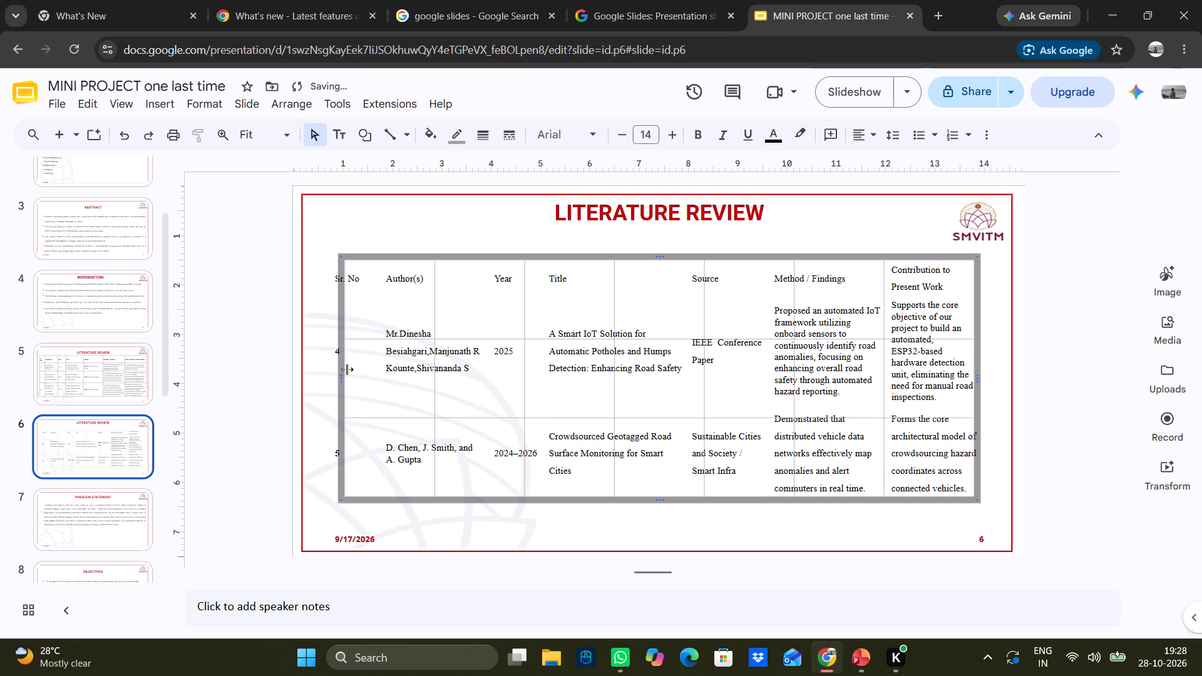
{"action": "left_click_drag", "start_coordinate": [347, 369], "coordinate": [330, 370]}
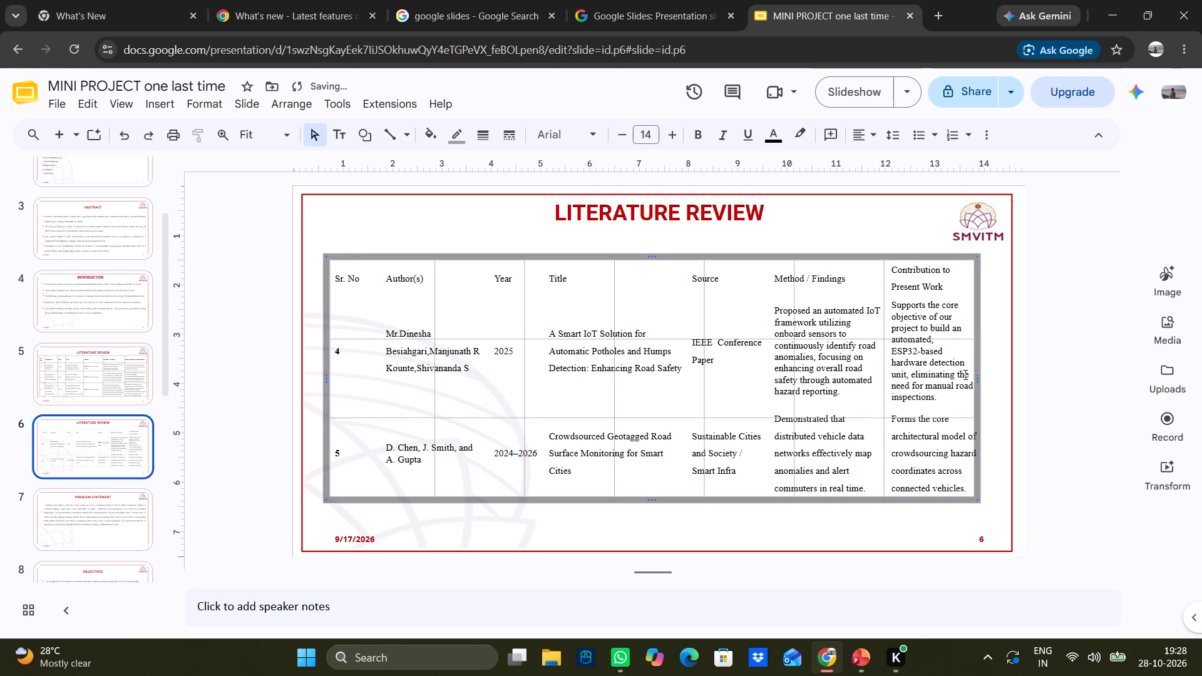
{"action": "left_click_drag", "start_coordinate": [980, 372], "coordinate": [984, 371]}
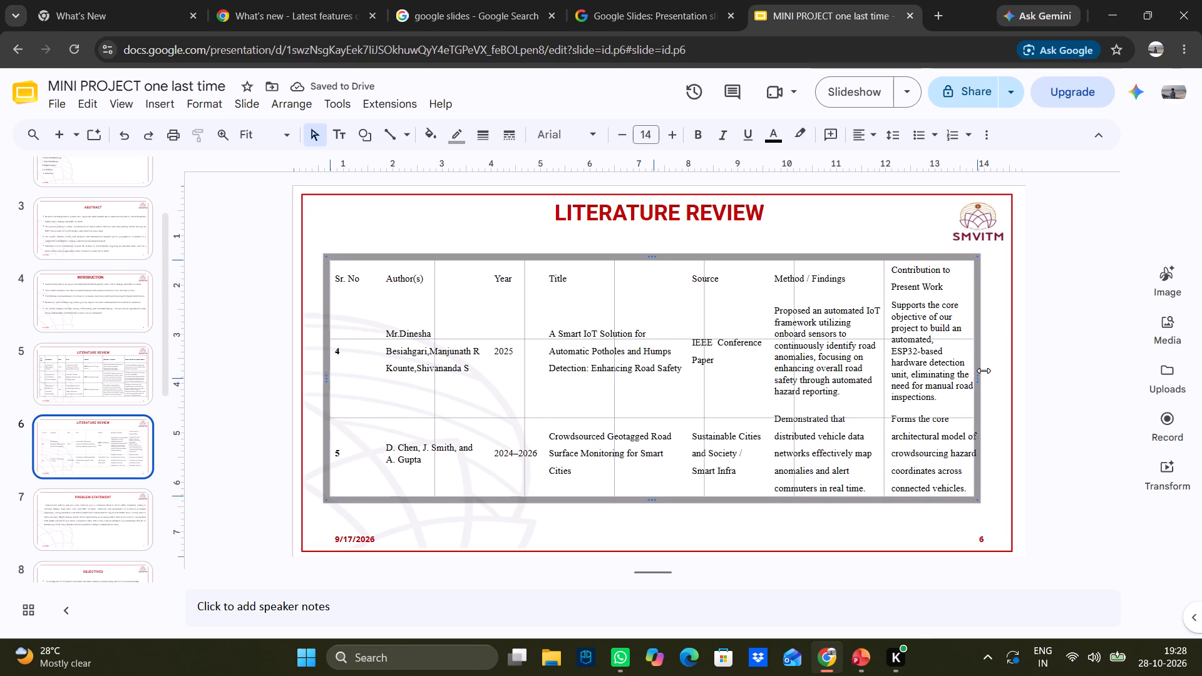
{"action": "left_click_drag", "start_coordinate": [984, 371], "coordinate": [992, 370]}
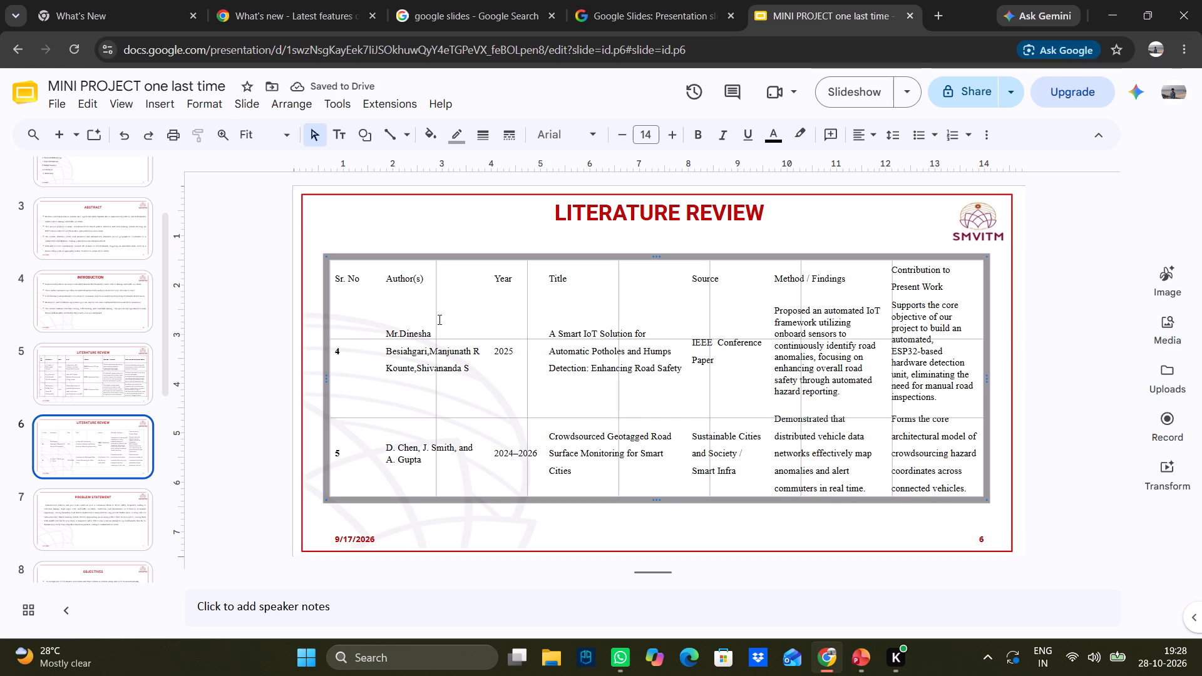
Move the table's inner column borders into the gaps between Sr. No, Author(s), Year, Title, Source, Method / Findings and Contribution to Present Work.
{"action": "left_click_drag", "start_coordinate": [436, 317], "coordinate": [376, 322]}
{"action": "left_click_drag", "start_coordinate": [526, 319], "coordinate": [470, 314]}
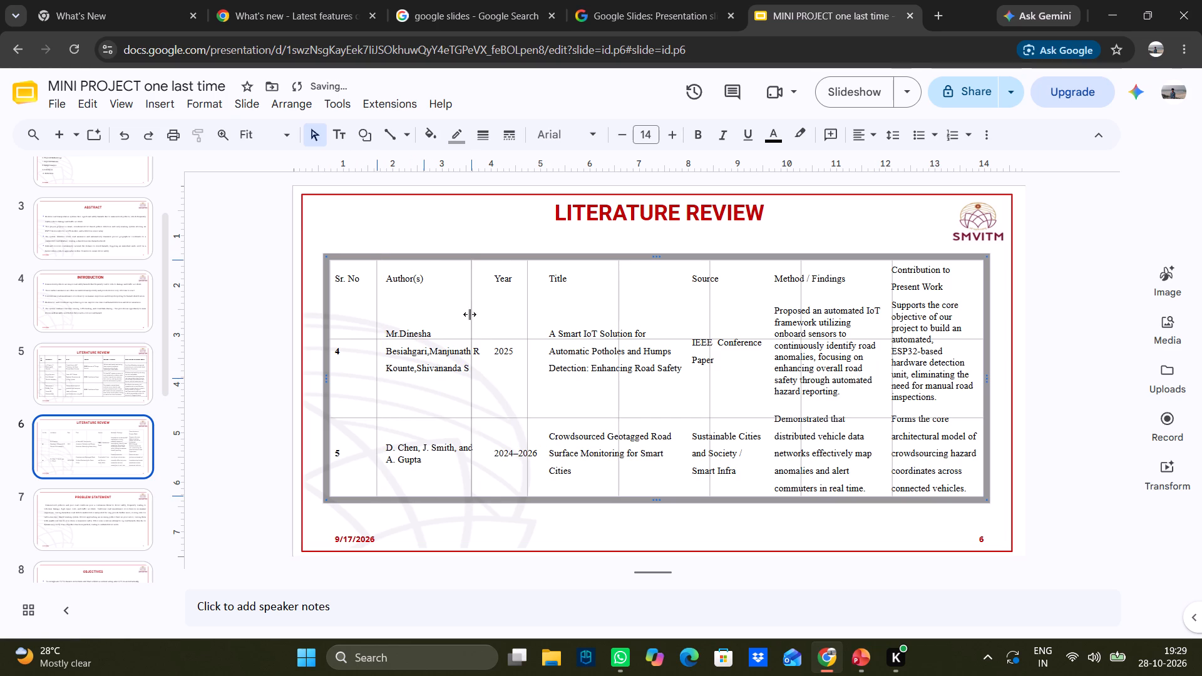
{"action": "left_click_drag", "start_coordinate": [470, 314], "coordinate": [484, 315]}
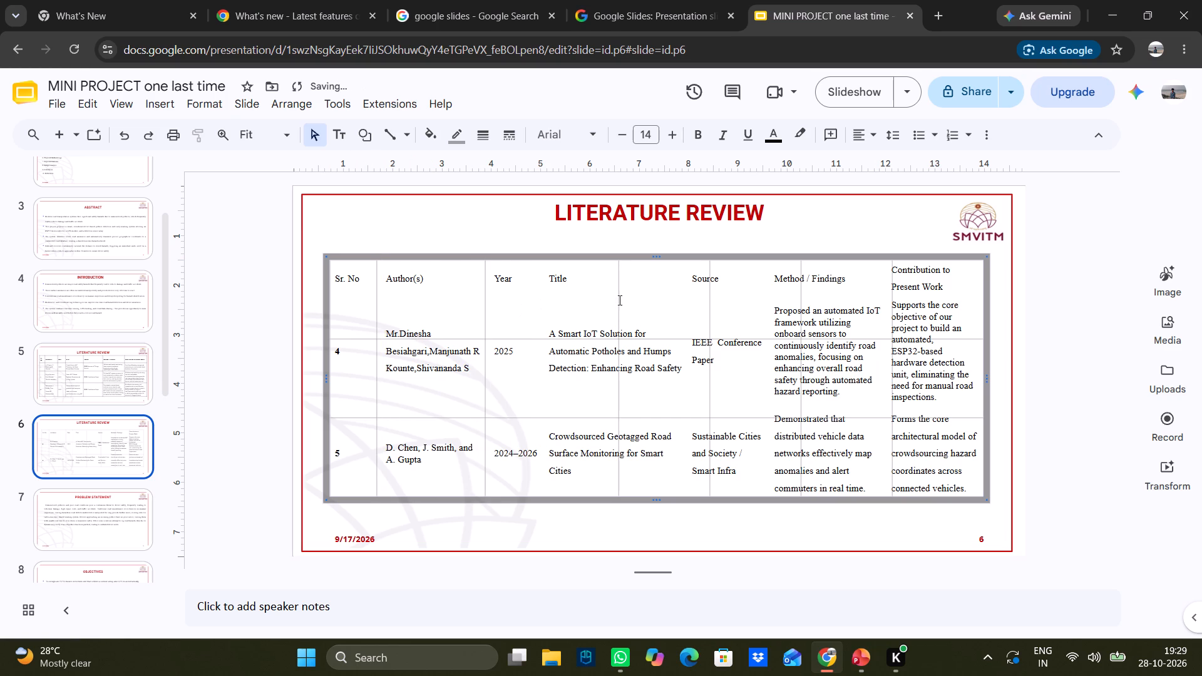
{"action": "left_click_drag", "start_coordinate": [618, 302], "coordinate": [545, 316]}
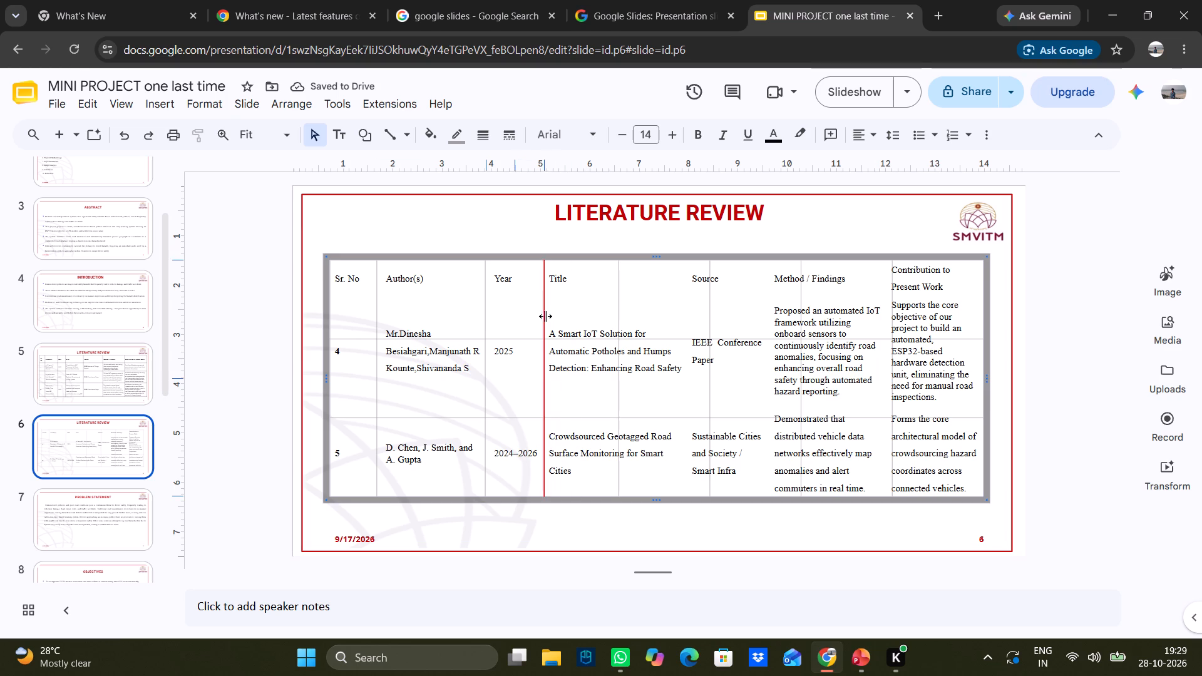
{"action": "left_click_drag", "start_coordinate": [545, 316], "coordinate": [545, 317]}
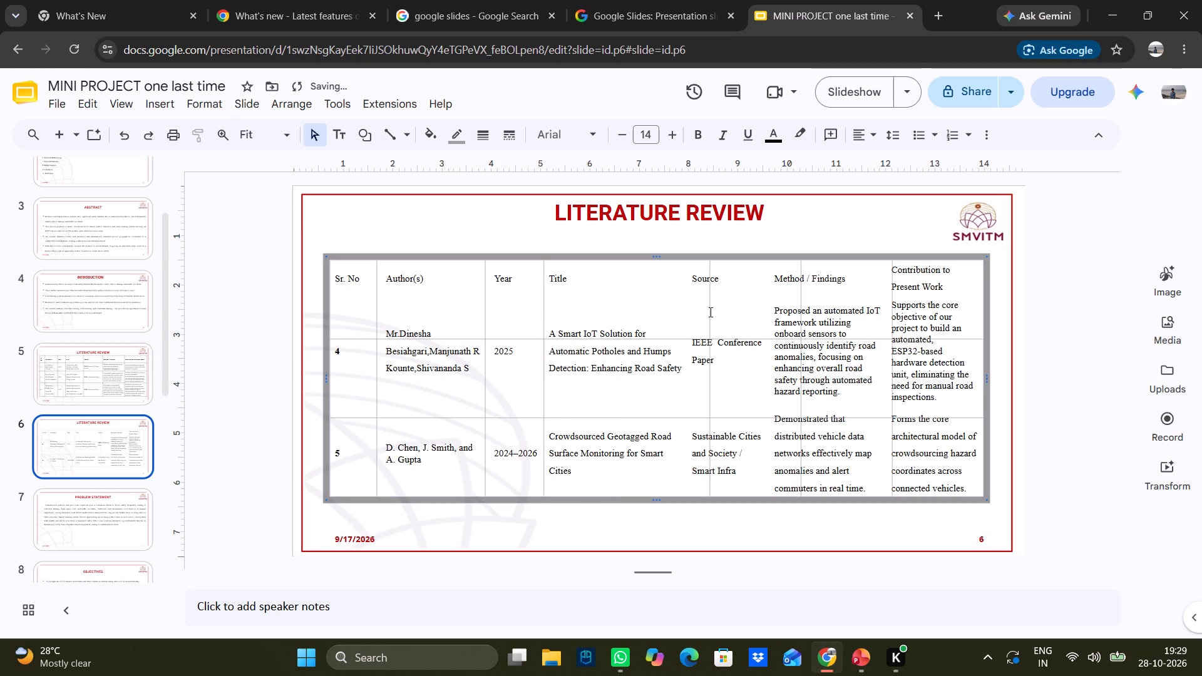
{"action": "left_click_drag", "start_coordinate": [709, 312], "coordinate": [684, 315]}
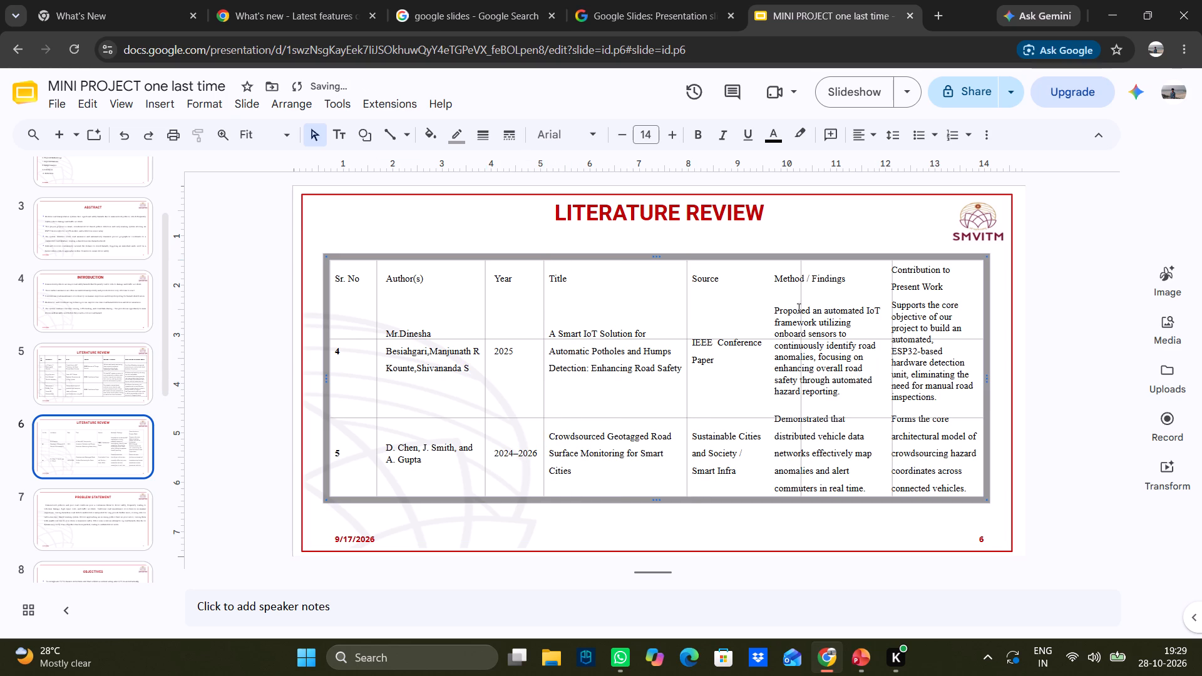
{"action": "left_click_drag", "start_coordinate": [799, 300], "coordinate": [768, 309]}
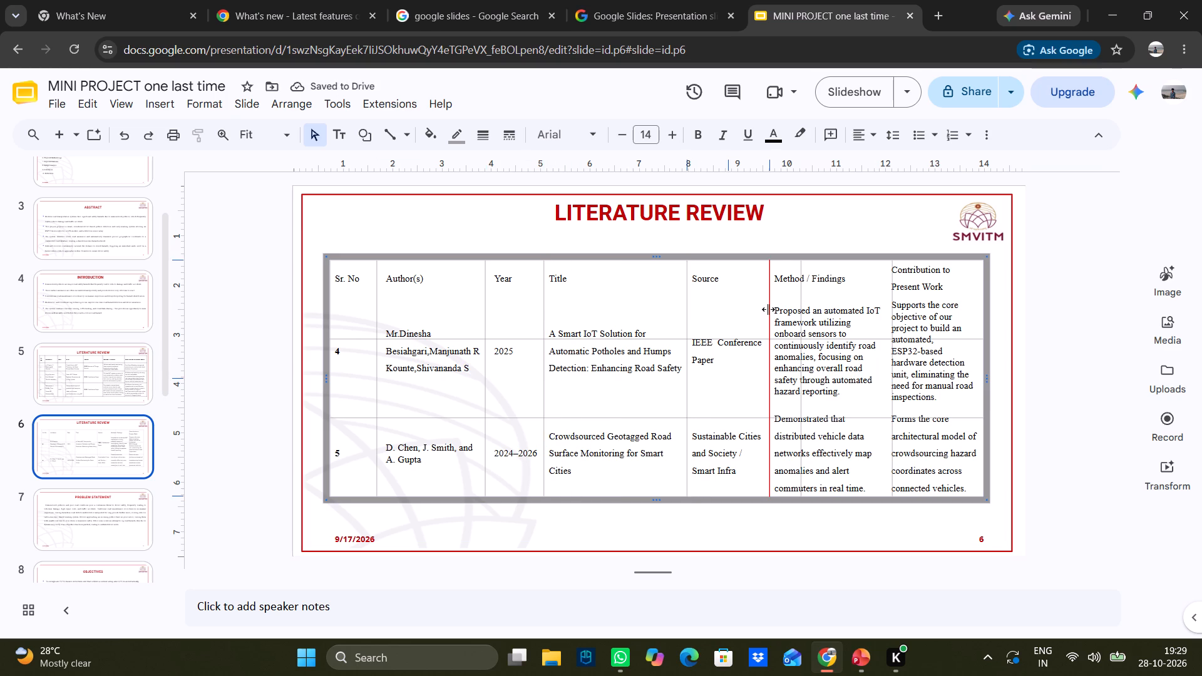
{"action": "left_click", "coordinate": [891, 302]}
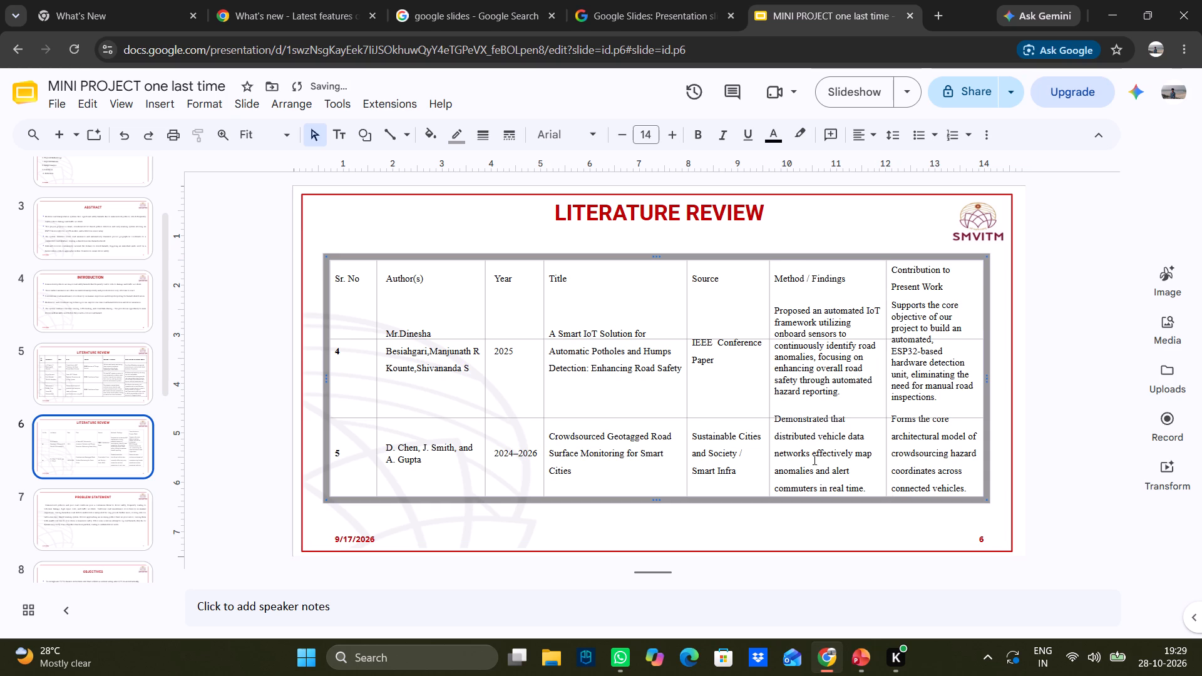
{"action": "left_click", "coordinate": [841, 516]}
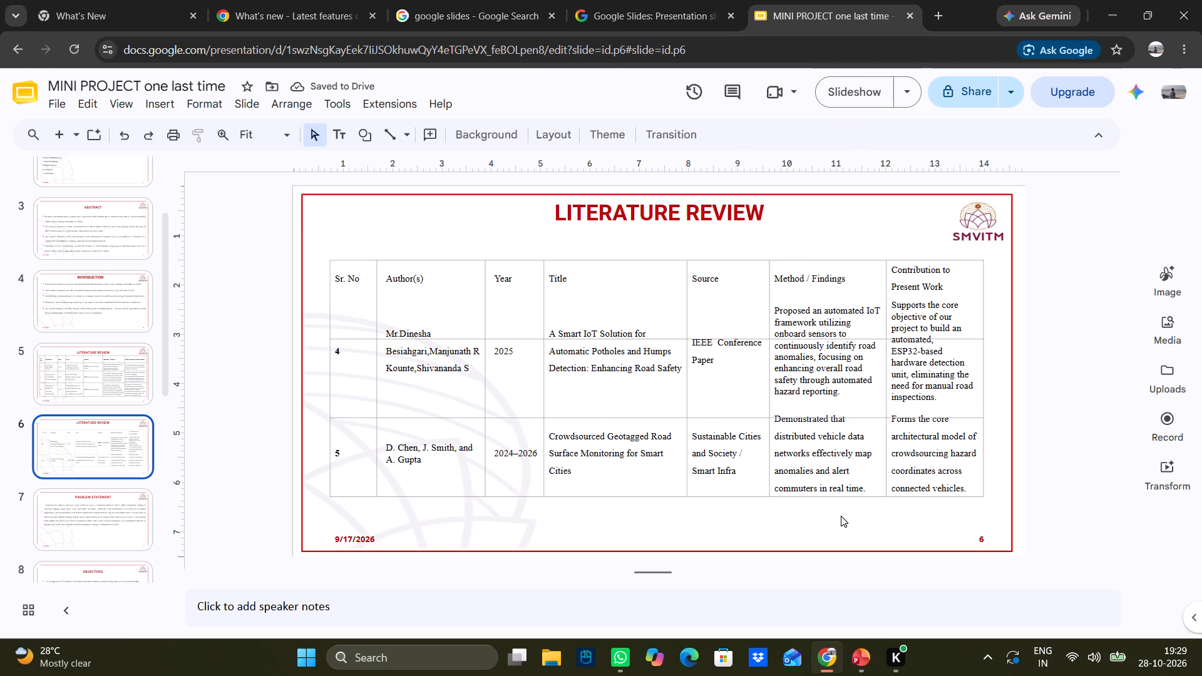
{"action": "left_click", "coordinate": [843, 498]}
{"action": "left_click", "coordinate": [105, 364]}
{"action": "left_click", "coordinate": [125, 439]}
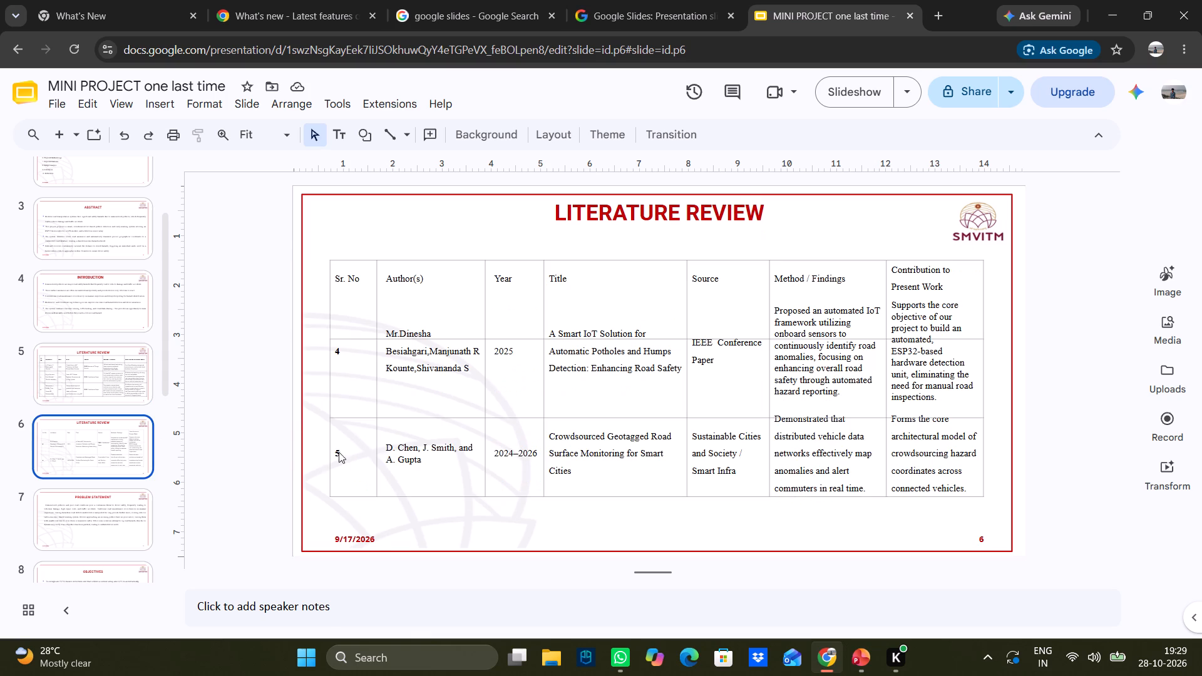
Format the bottom border segment under the grid's Year column as black with a 2px weight.
{"action": "left_click", "coordinate": [540, 493]}
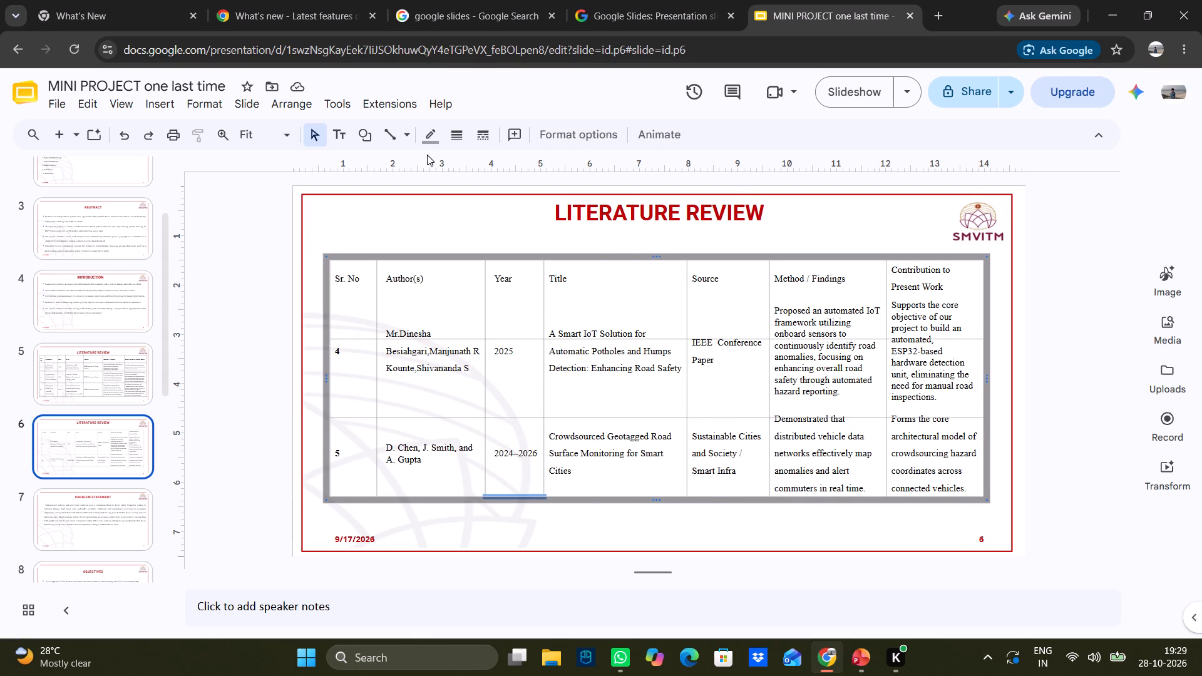
{"action": "left_click", "coordinate": [437, 140]}
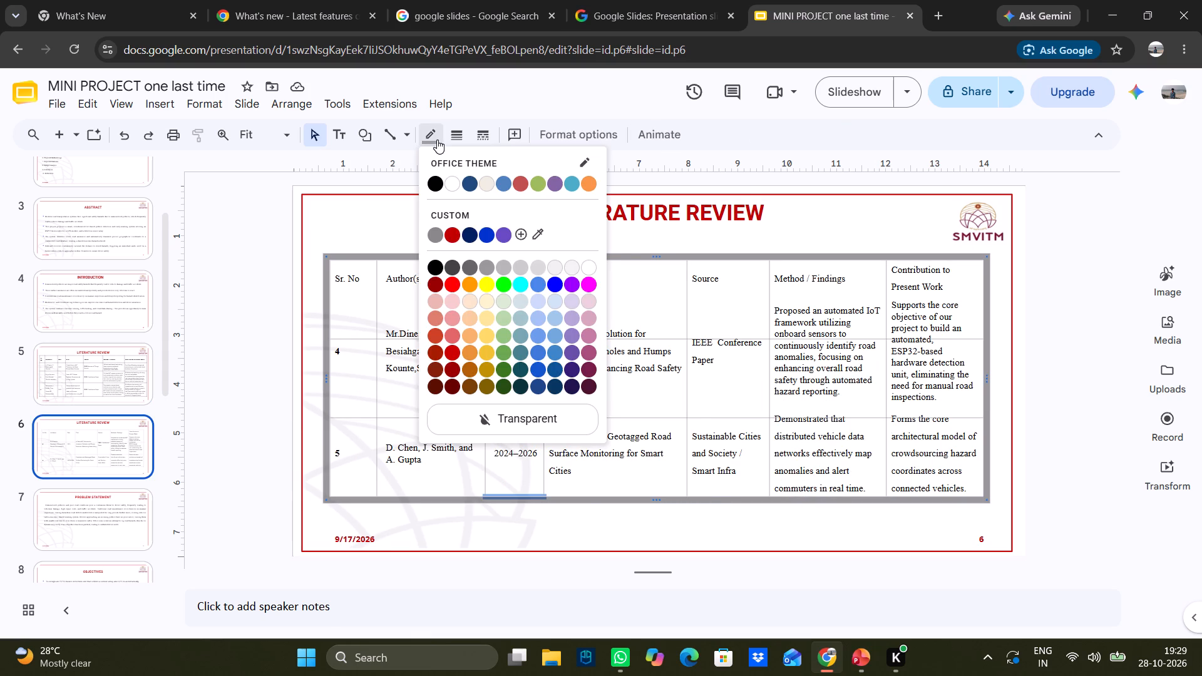
{"action": "left_click", "coordinate": [432, 183]}
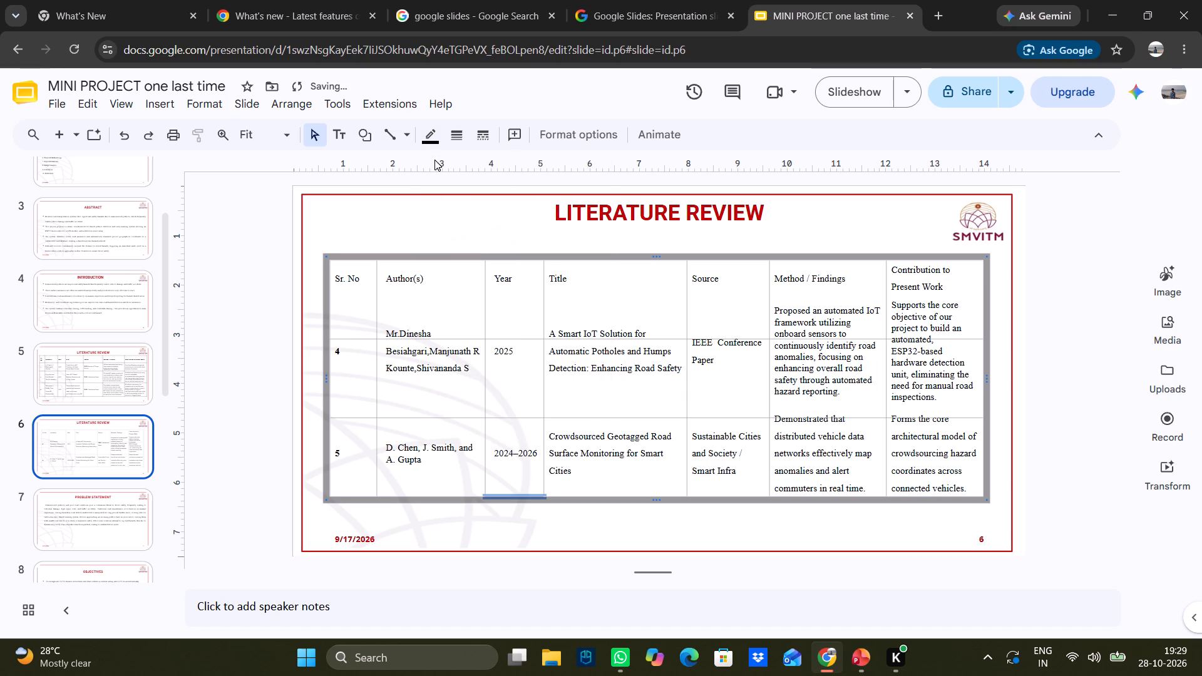
{"action": "left_click", "coordinate": [438, 140]}
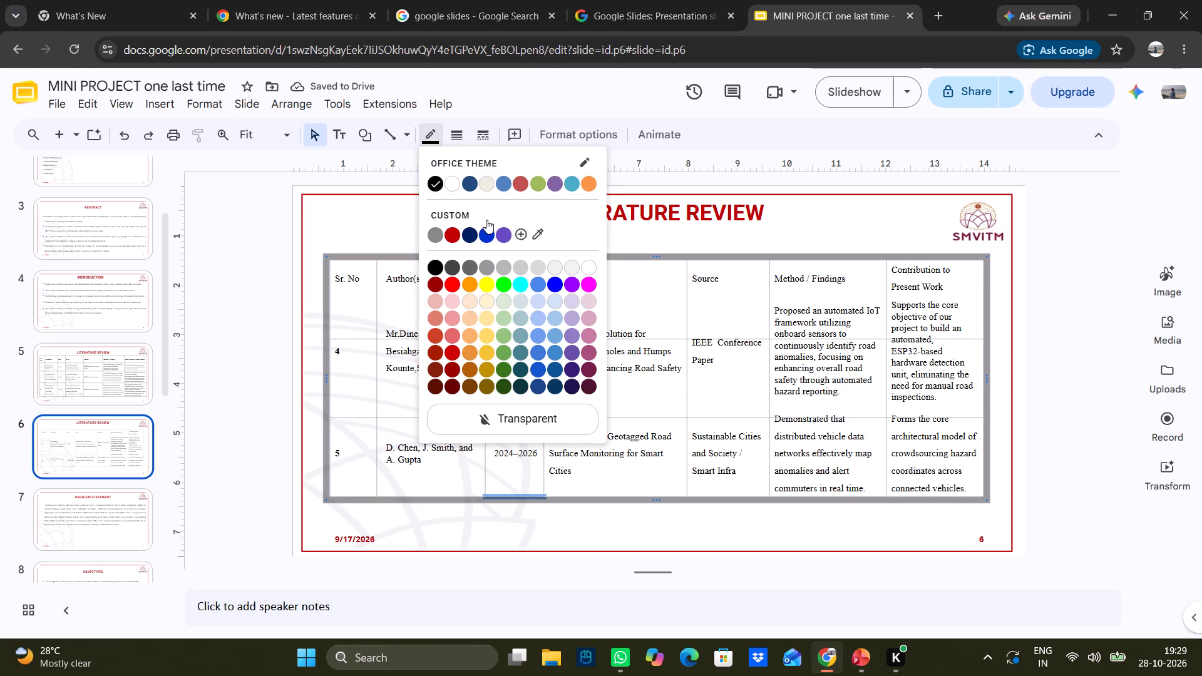
{"action": "left_click", "coordinate": [458, 135]}
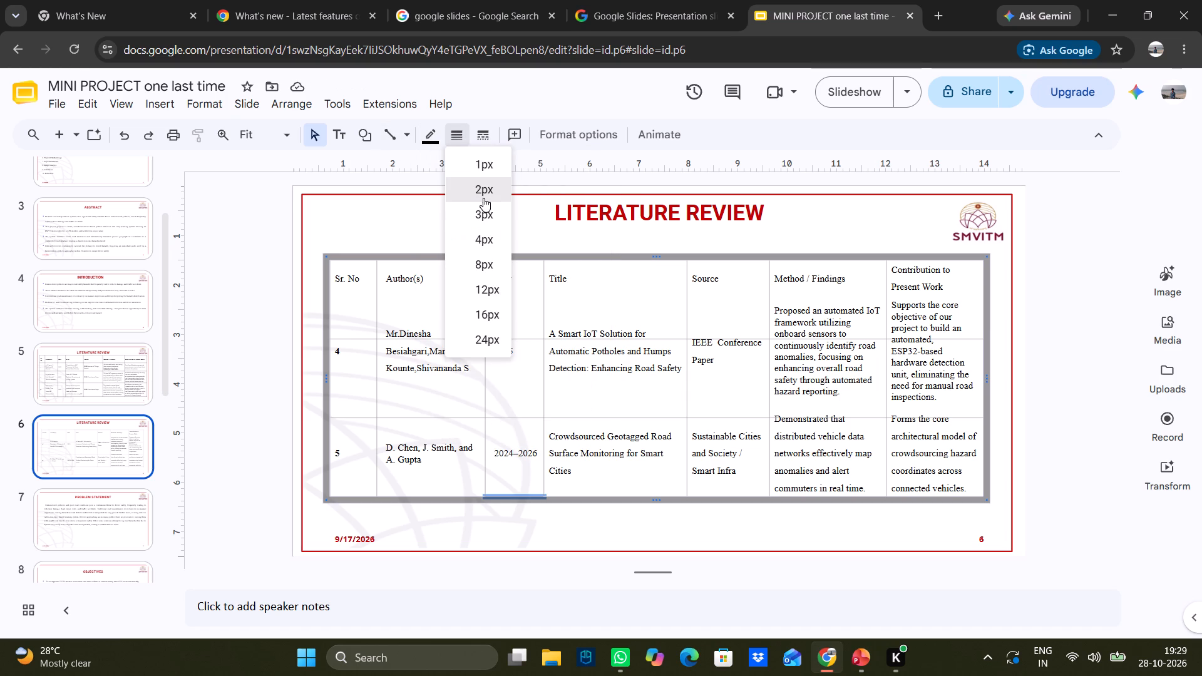
{"action": "left_click", "coordinate": [482, 199]}
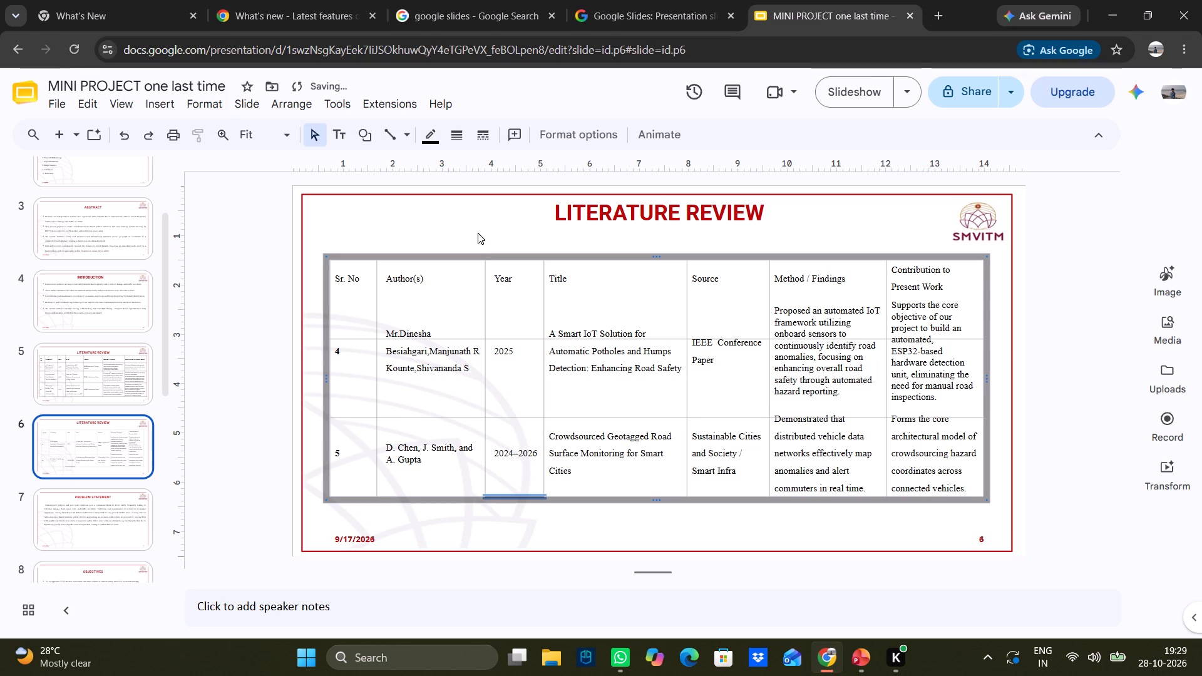
{"action": "left_click", "coordinate": [486, 235]}
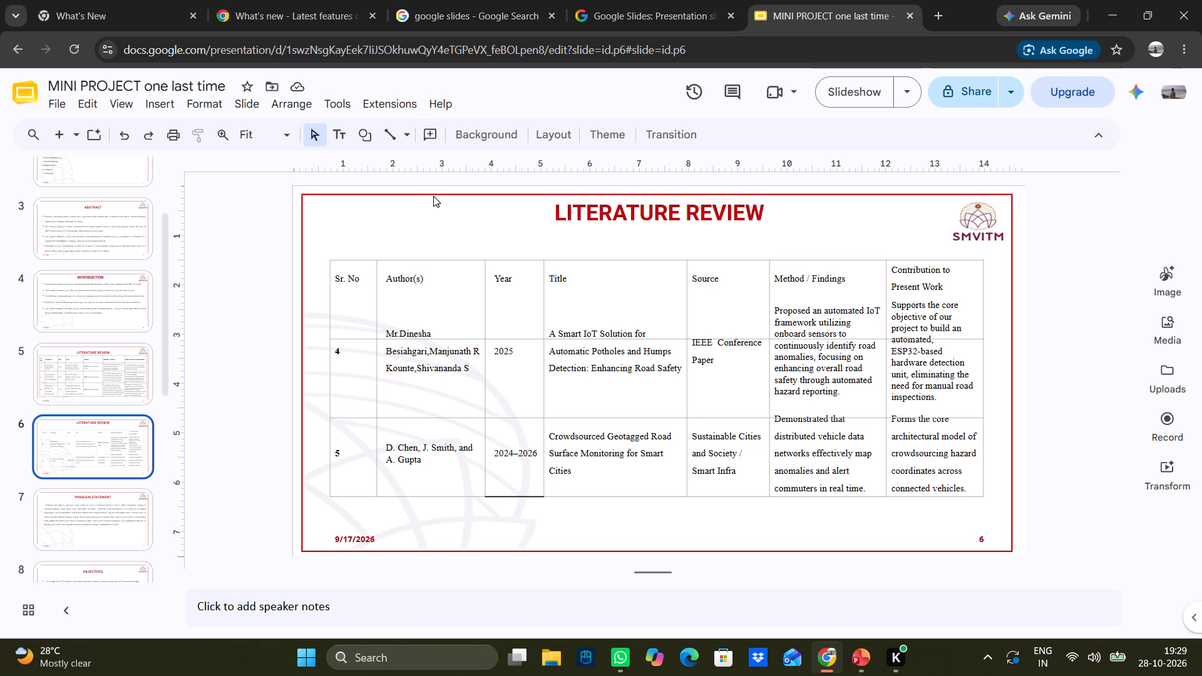
Turn on bold in the grid's empty header cell over Author(s).
{"action": "left_click", "coordinate": [451, 264]}
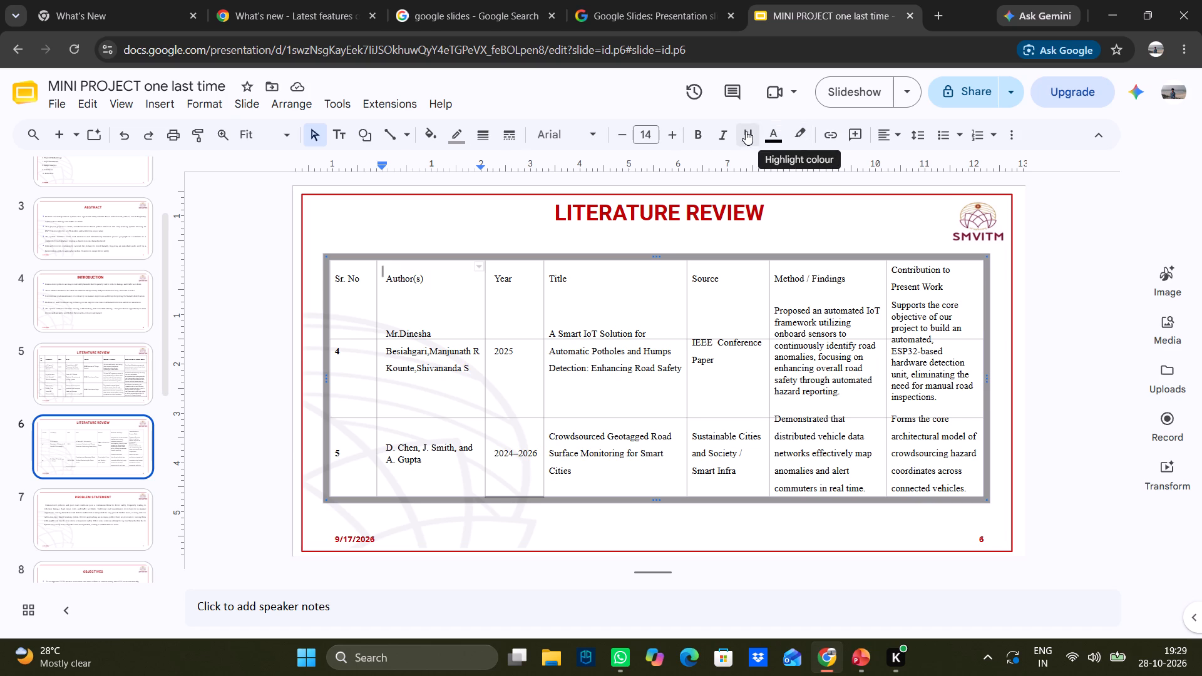
{"action": "left_click", "coordinate": [694, 135]}
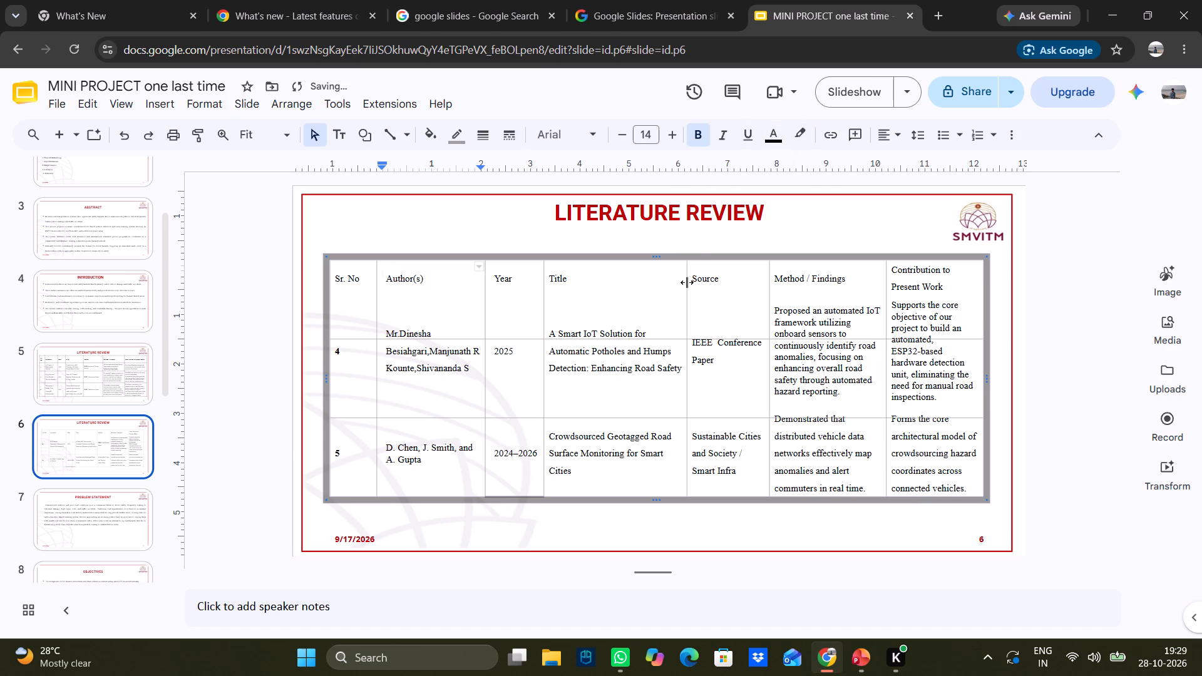
{"action": "left_click", "coordinate": [695, 240]}
{"action": "left_click", "coordinate": [670, 257]}
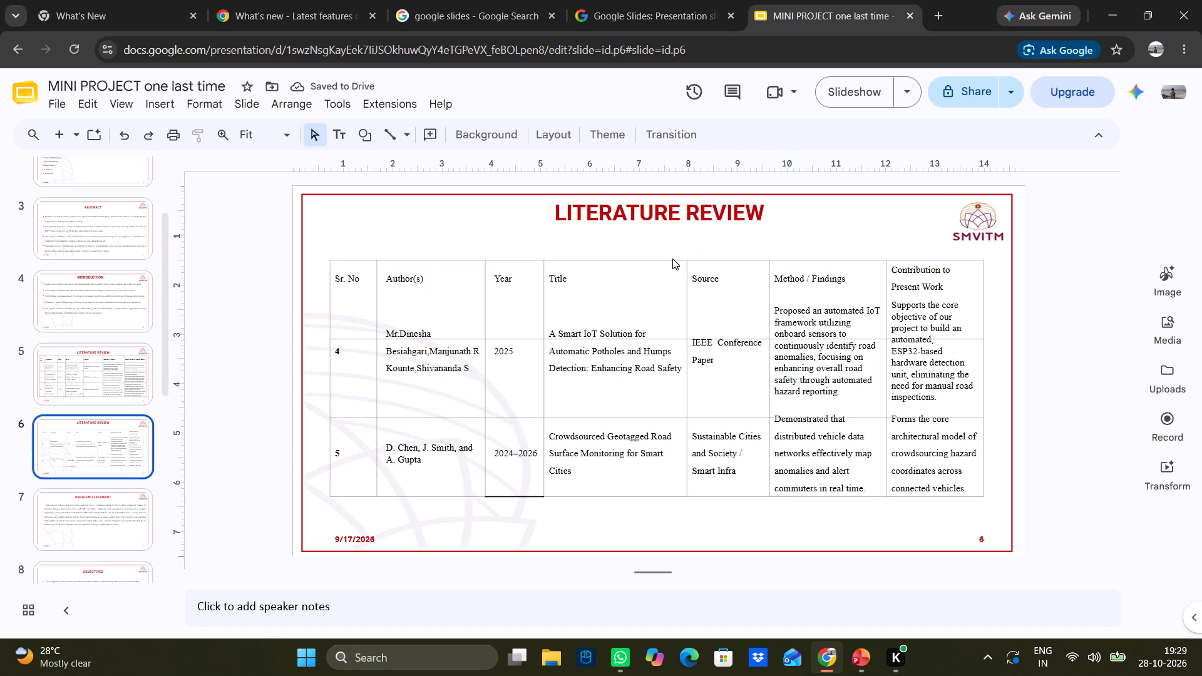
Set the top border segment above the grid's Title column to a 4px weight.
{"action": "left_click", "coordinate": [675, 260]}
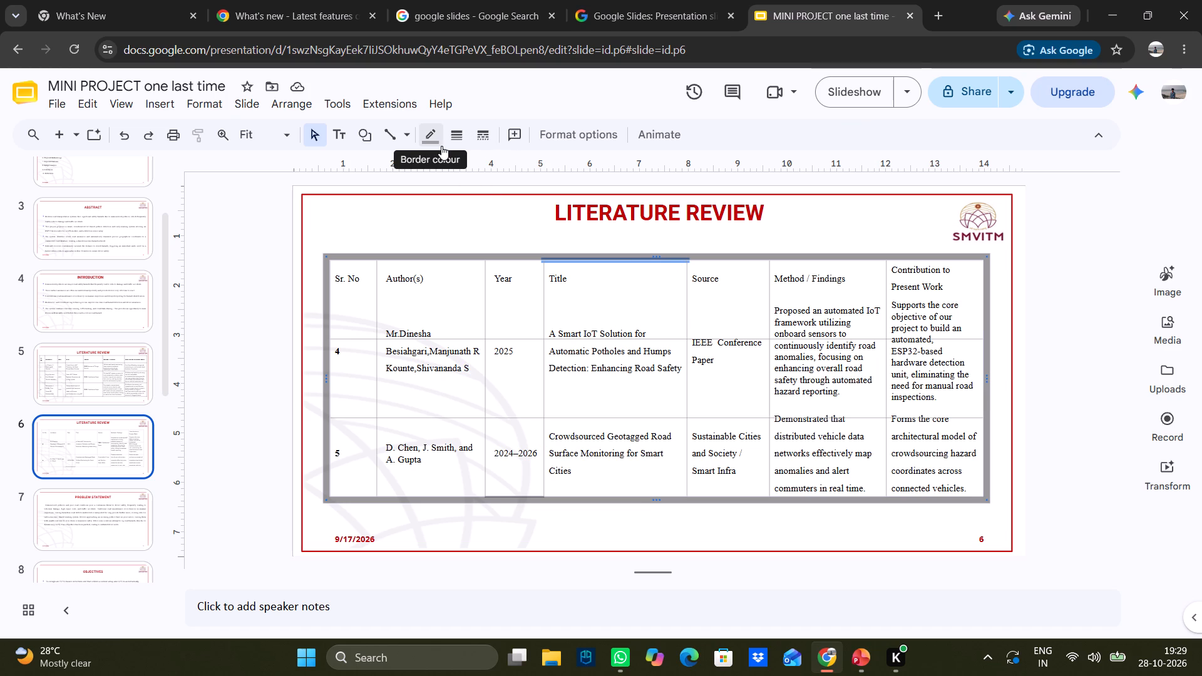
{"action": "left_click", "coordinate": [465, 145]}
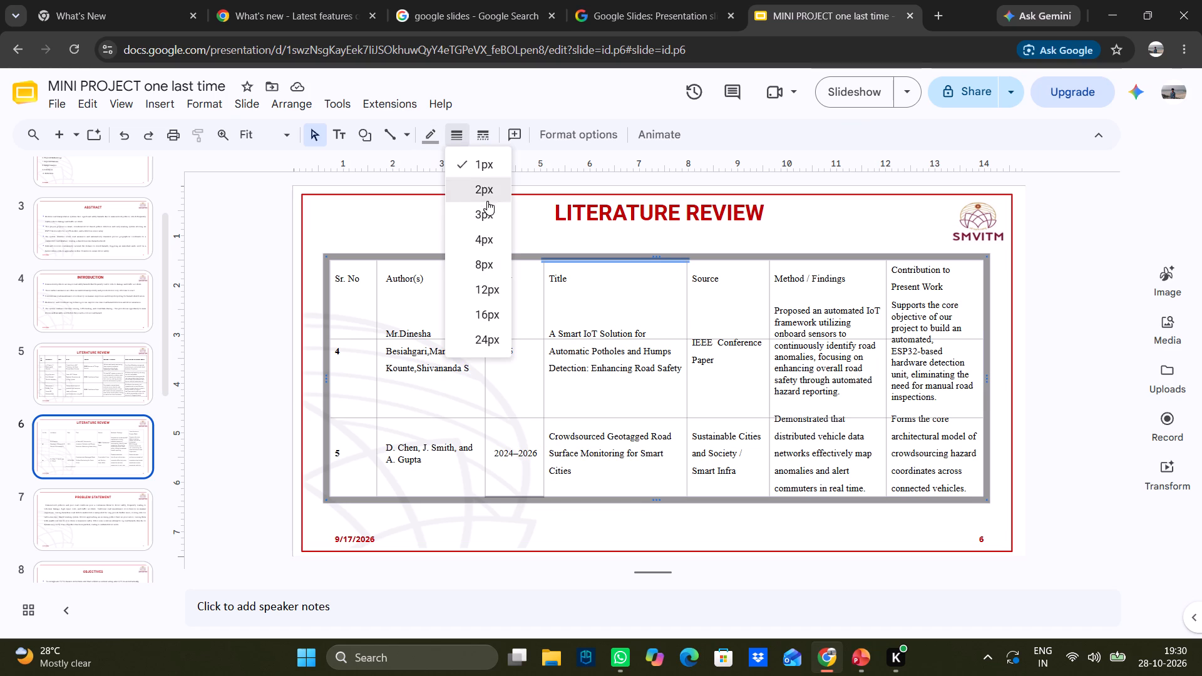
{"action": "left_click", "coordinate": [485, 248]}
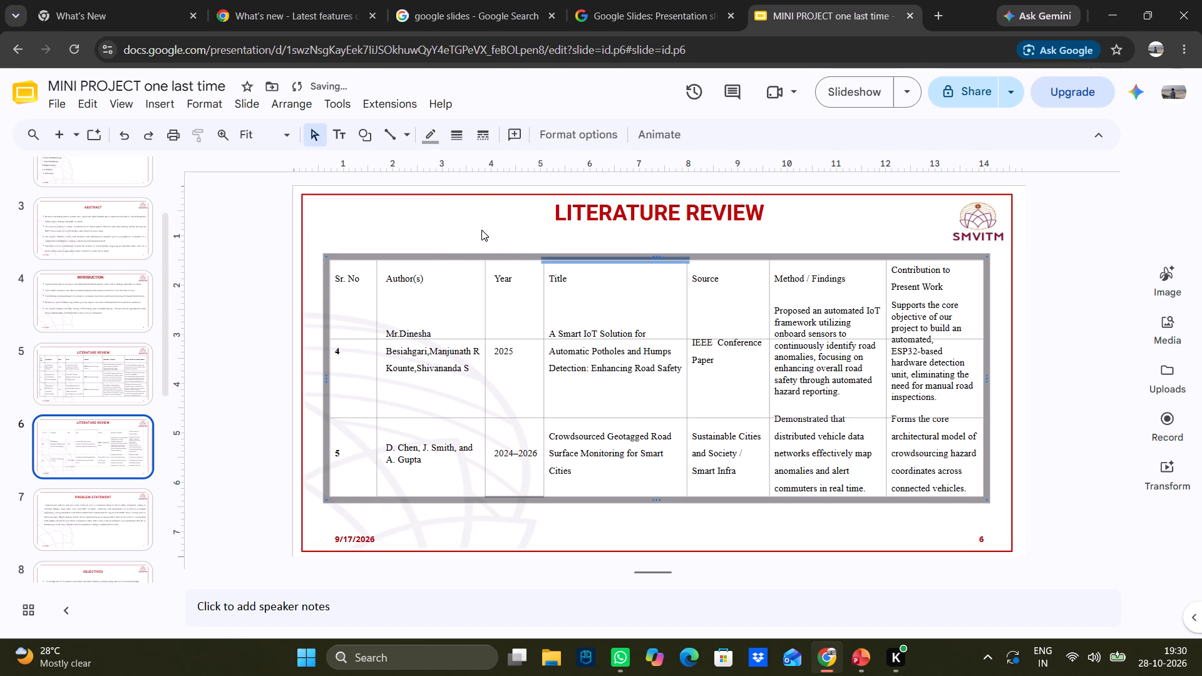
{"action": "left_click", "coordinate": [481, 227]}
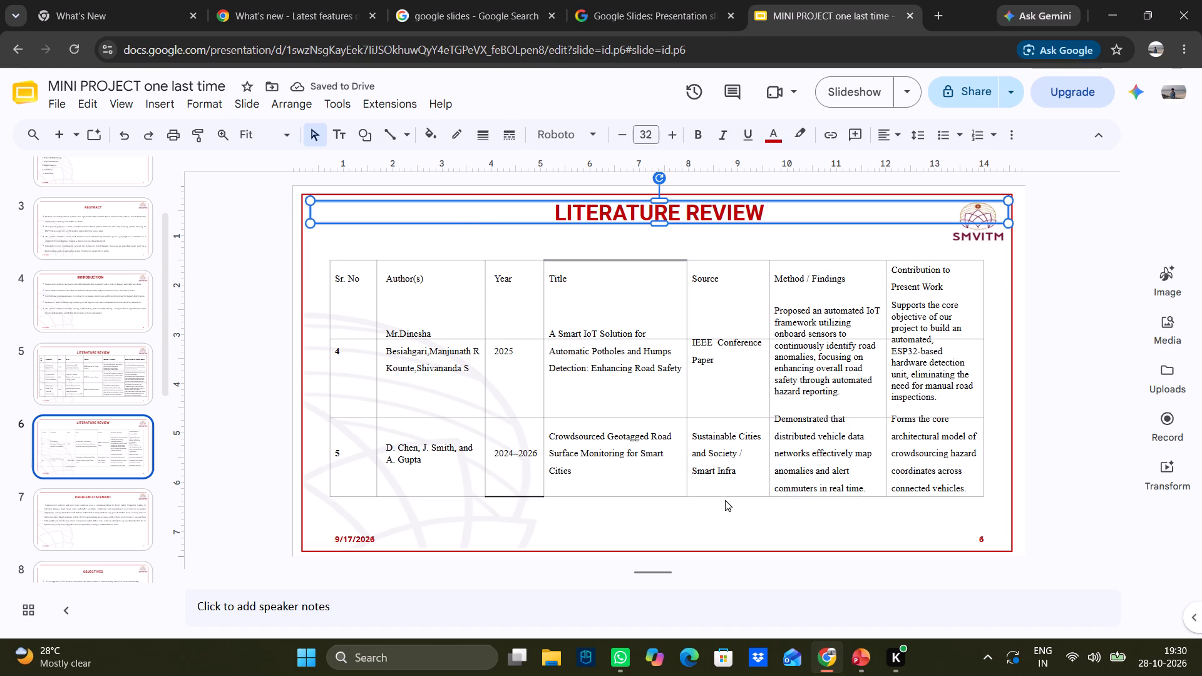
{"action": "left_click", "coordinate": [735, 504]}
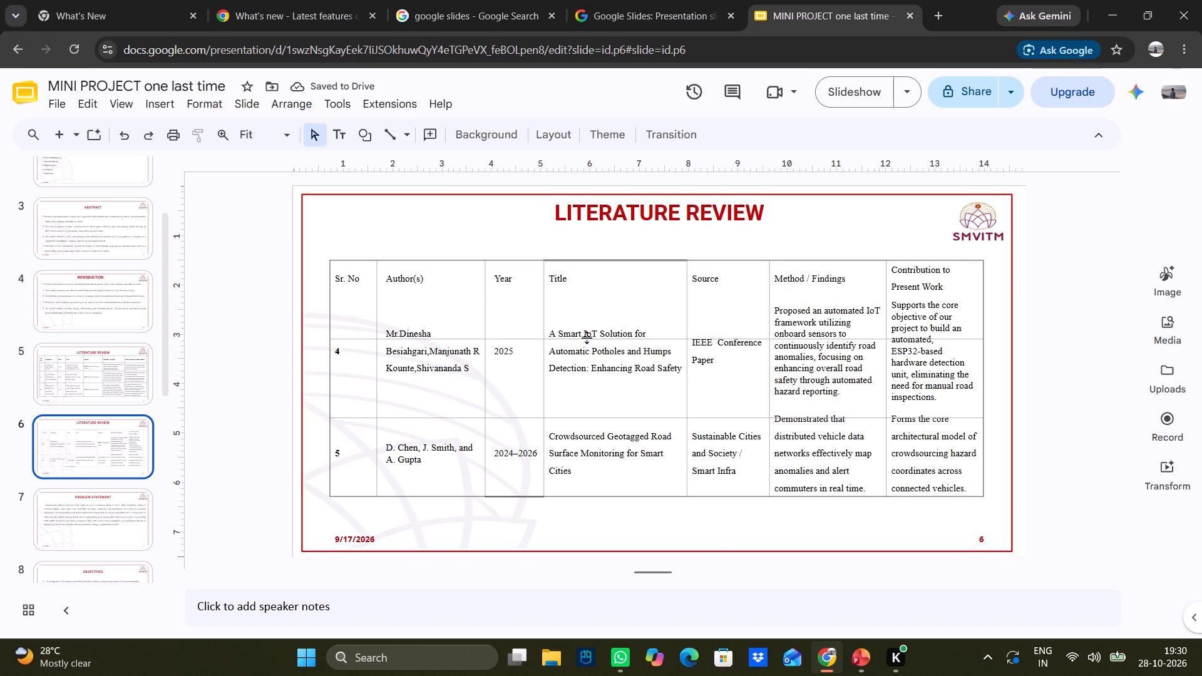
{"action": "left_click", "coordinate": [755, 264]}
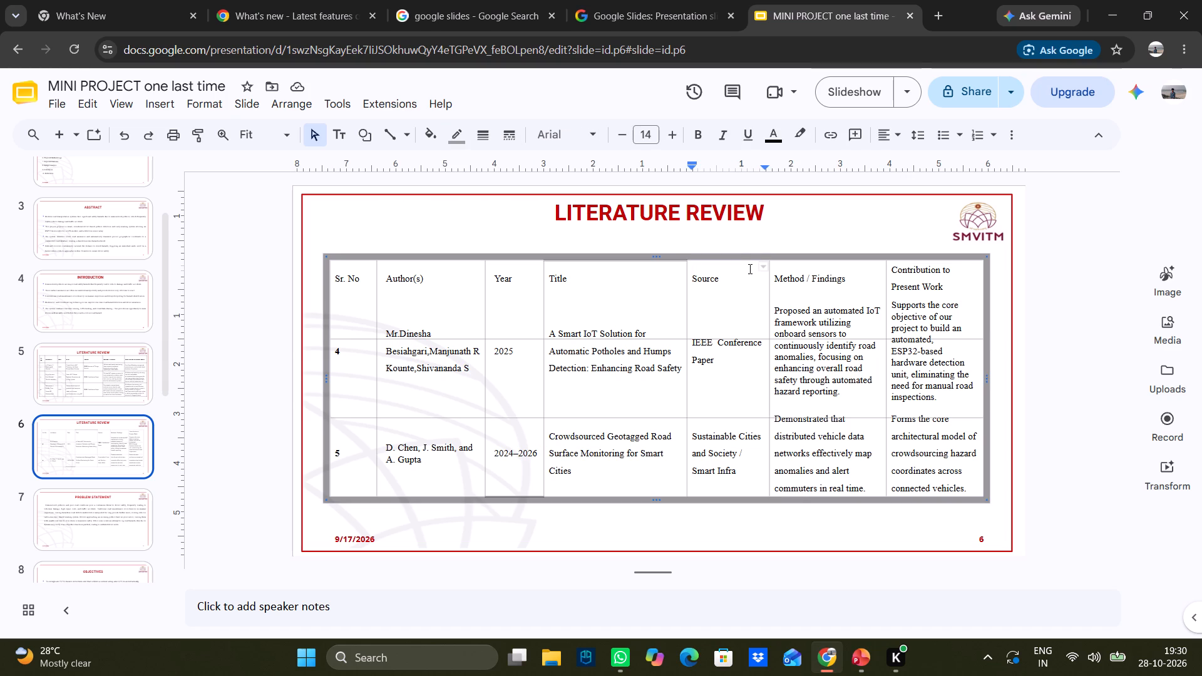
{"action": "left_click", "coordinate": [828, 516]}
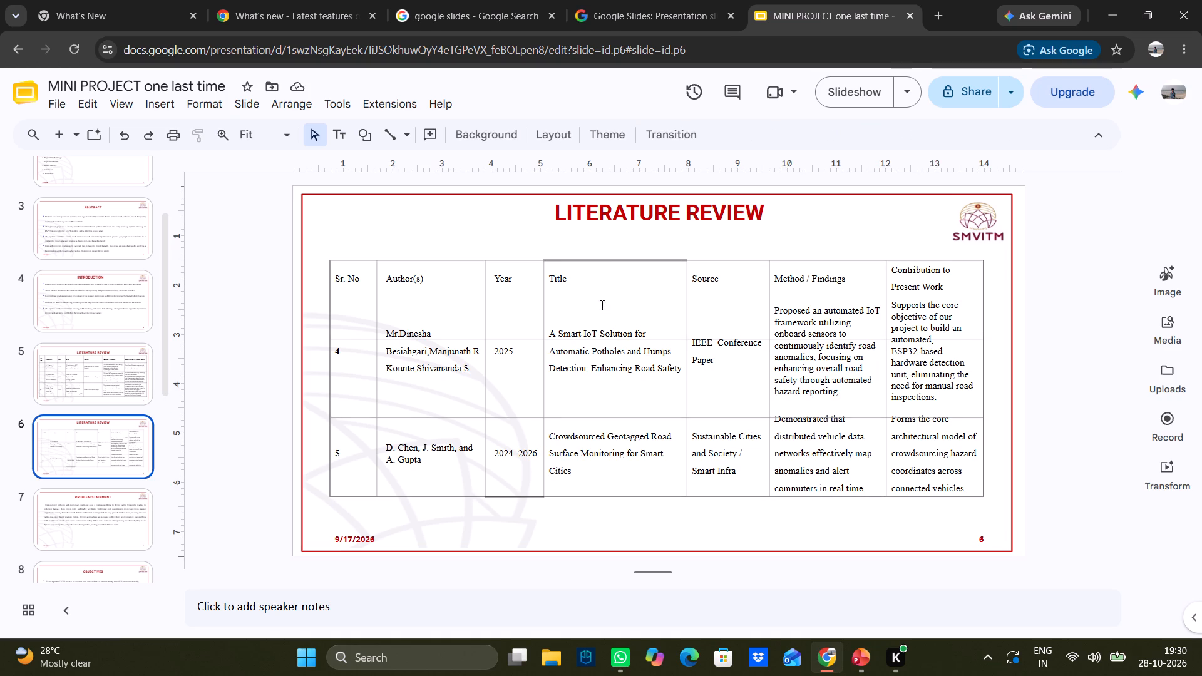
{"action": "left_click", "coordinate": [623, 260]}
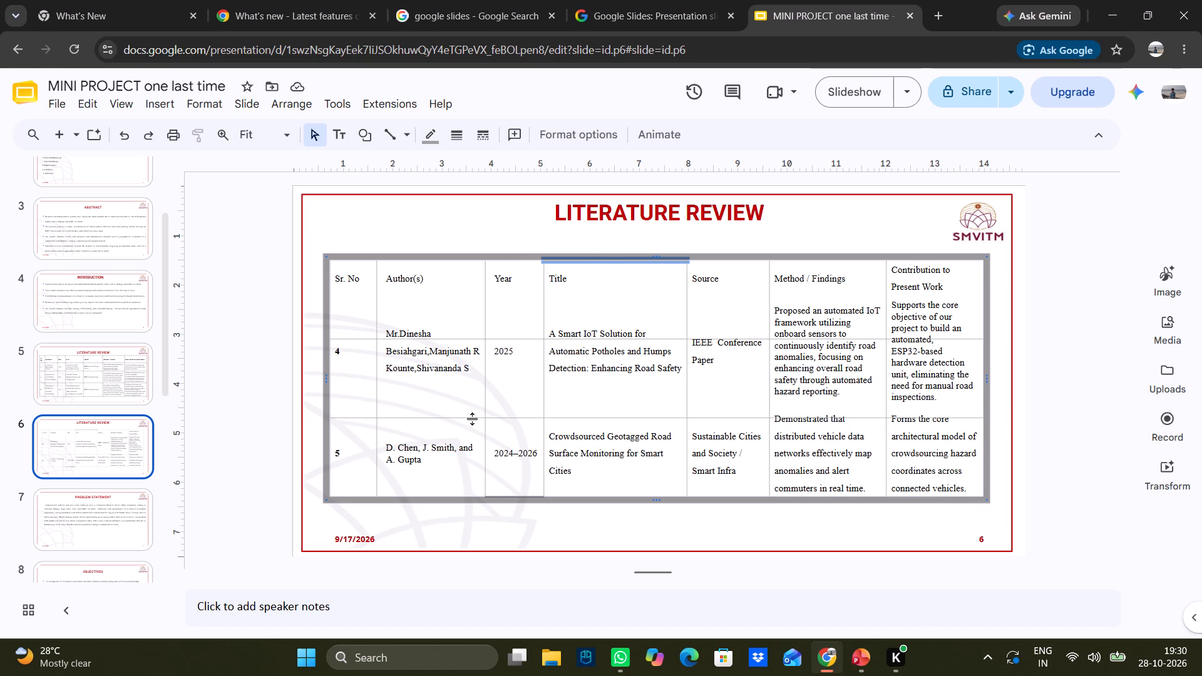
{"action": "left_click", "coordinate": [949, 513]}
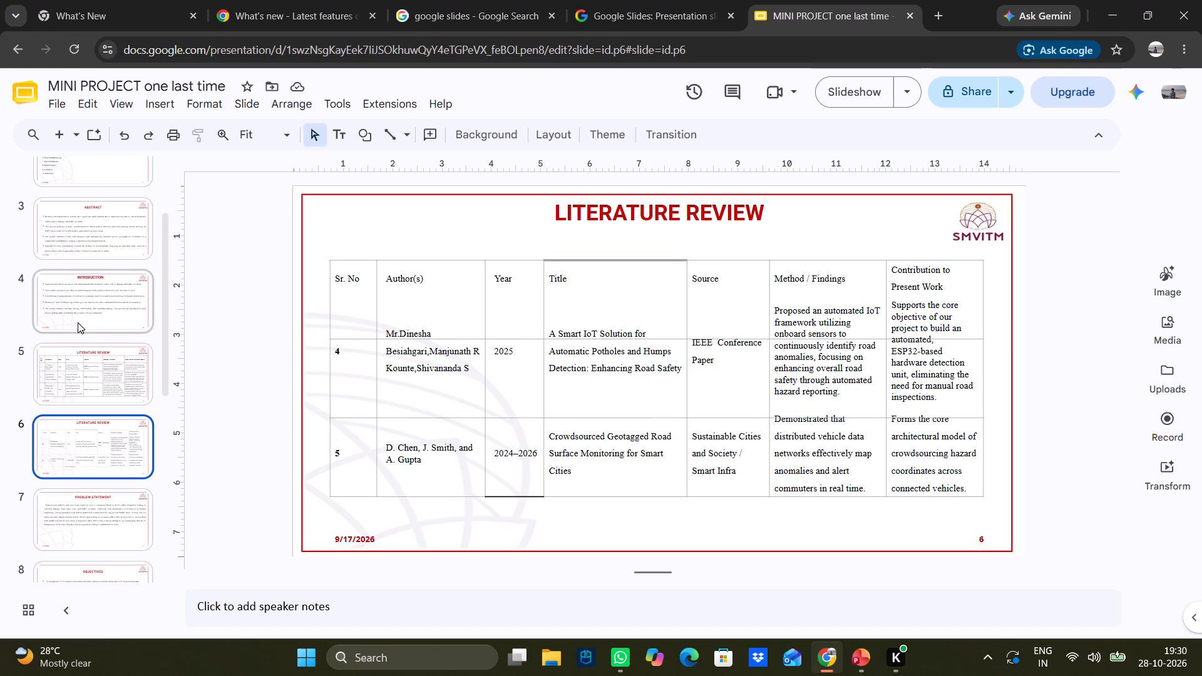
Look through the neighbouring slides, including the bordered Literature Review table on slide 5, and return to slide 6.
{"action": "scroll", "coordinate": [81, 311], "scroll_direction": "up", "scroll_amount": 3}
{"action": "left_click", "coordinate": [90, 275]}
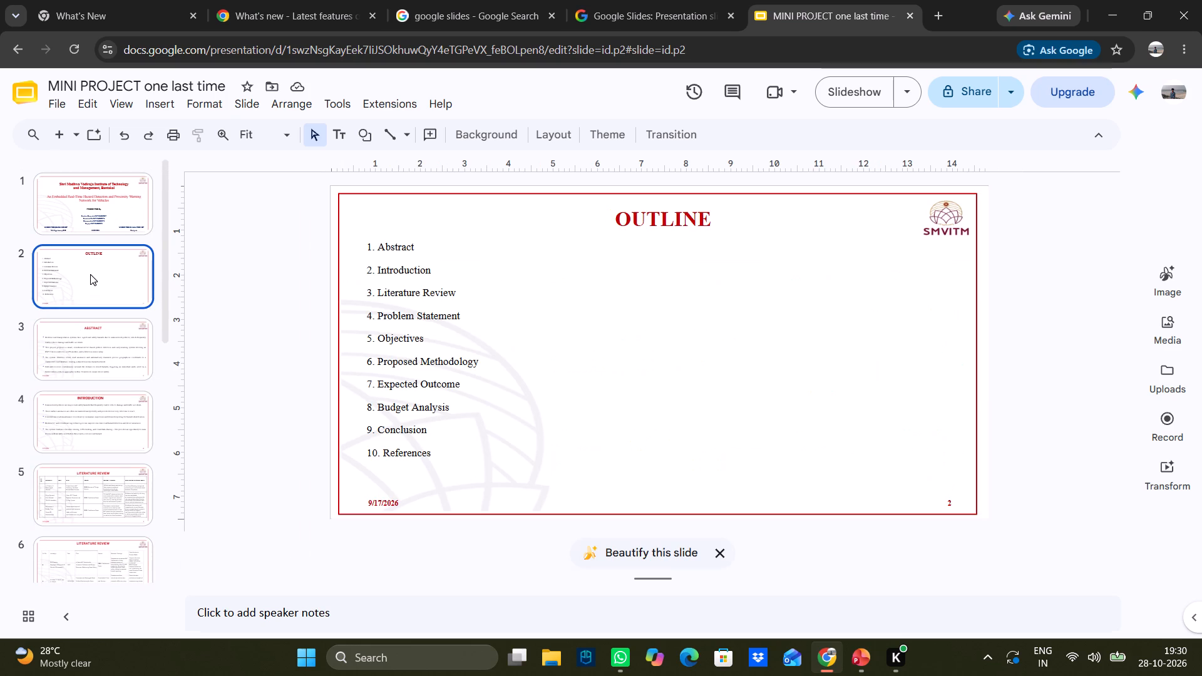
{"action": "left_click", "coordinate": [111, 419]}
{"action": "left_click", "coordinate": [101, 491]}
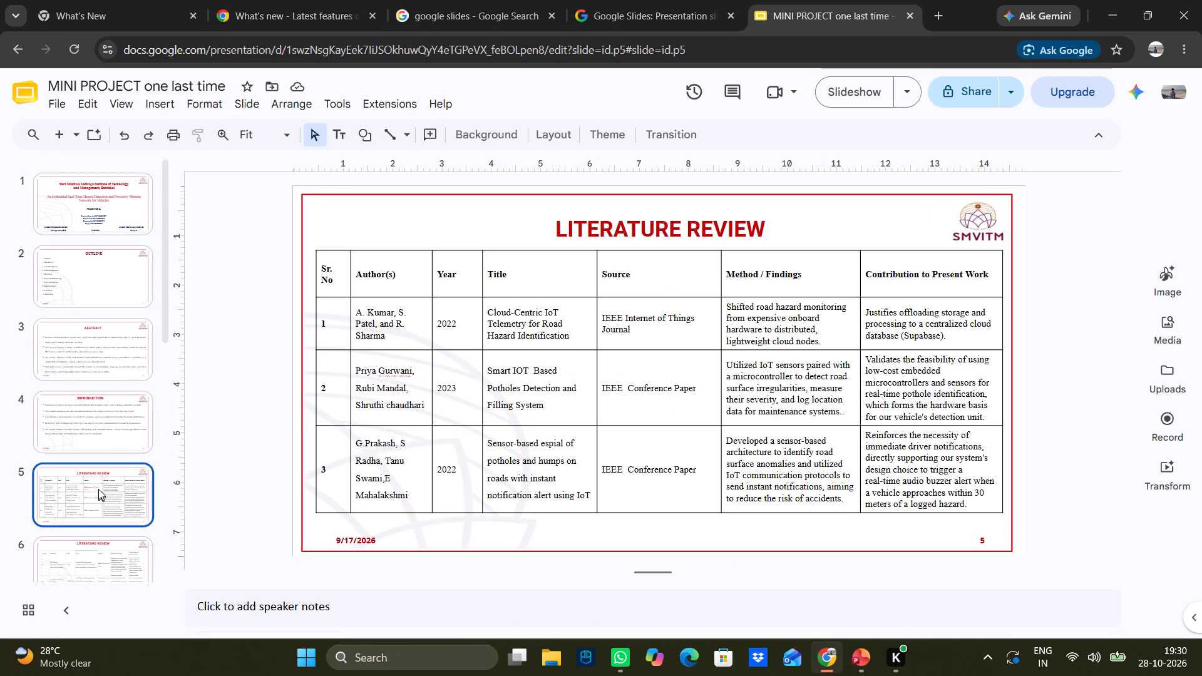
{"action": "scroll", "coordinate": [98, 488], "scroll_direction": "down", "scroll_amount": 4}
{"action": "left_click", "coordinate": [111, 469]}
{"action": "left_click", "coordinate": [108, 431]}
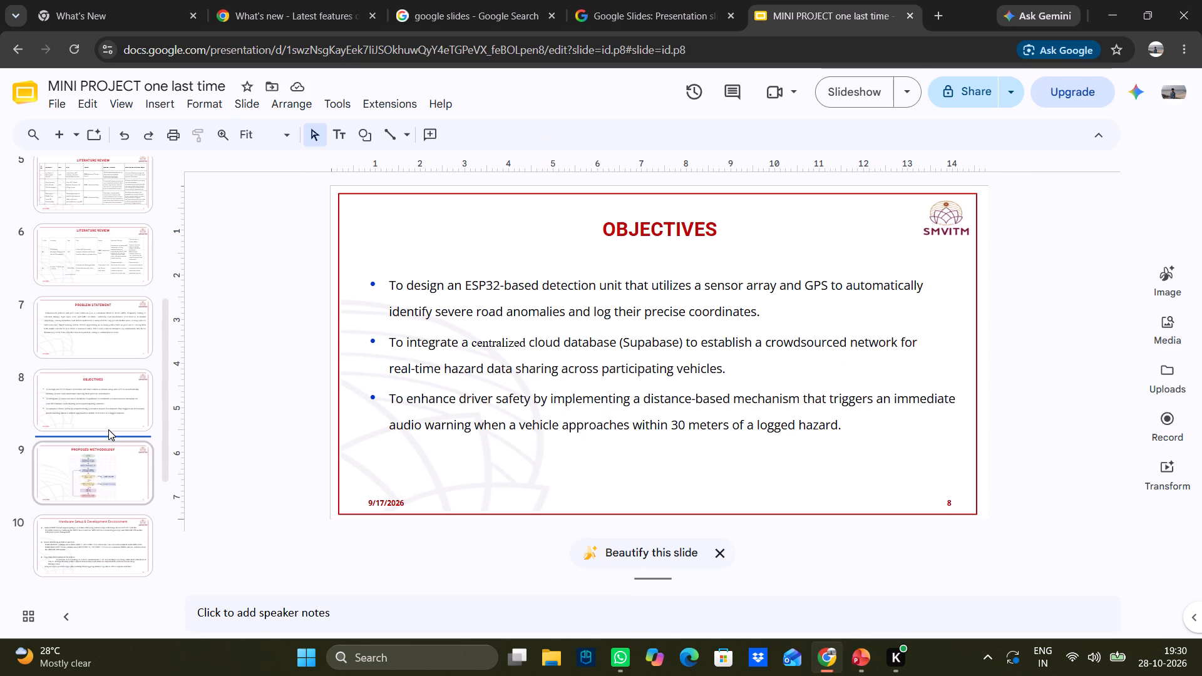
{"action": "left_click", "coordinate": [110, 391]}
{"action": "left_click", "coordinate": [117, 317]}
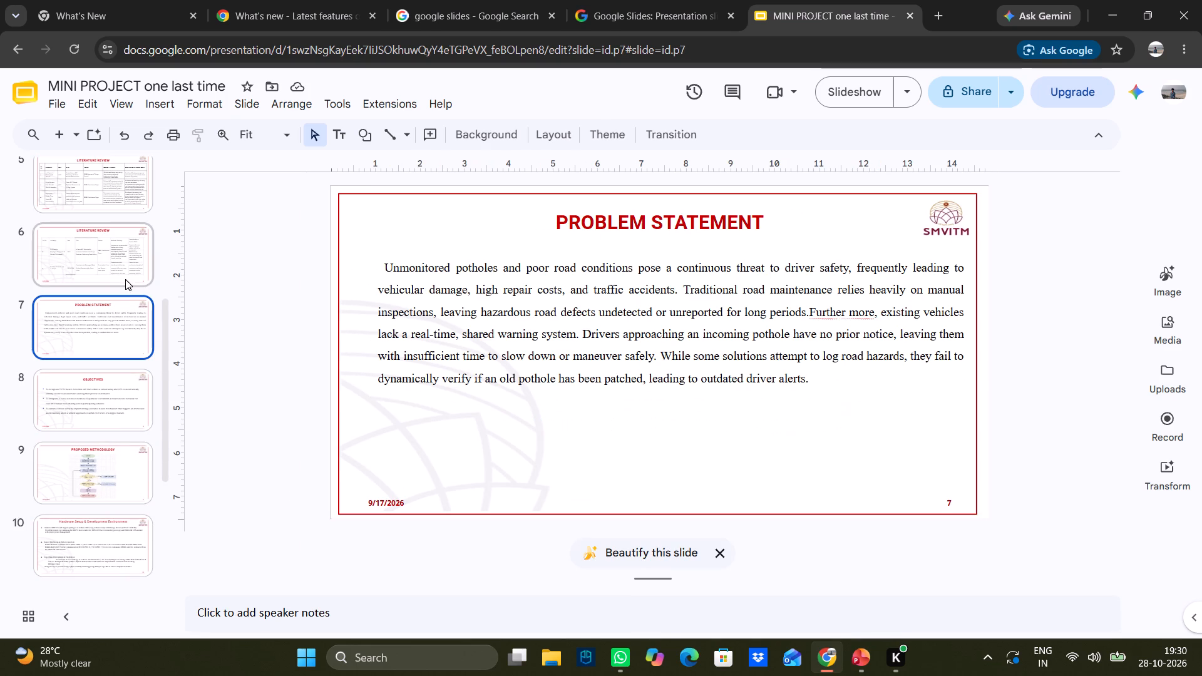
{"action": "left_click", "coordinate": [121, 271]}
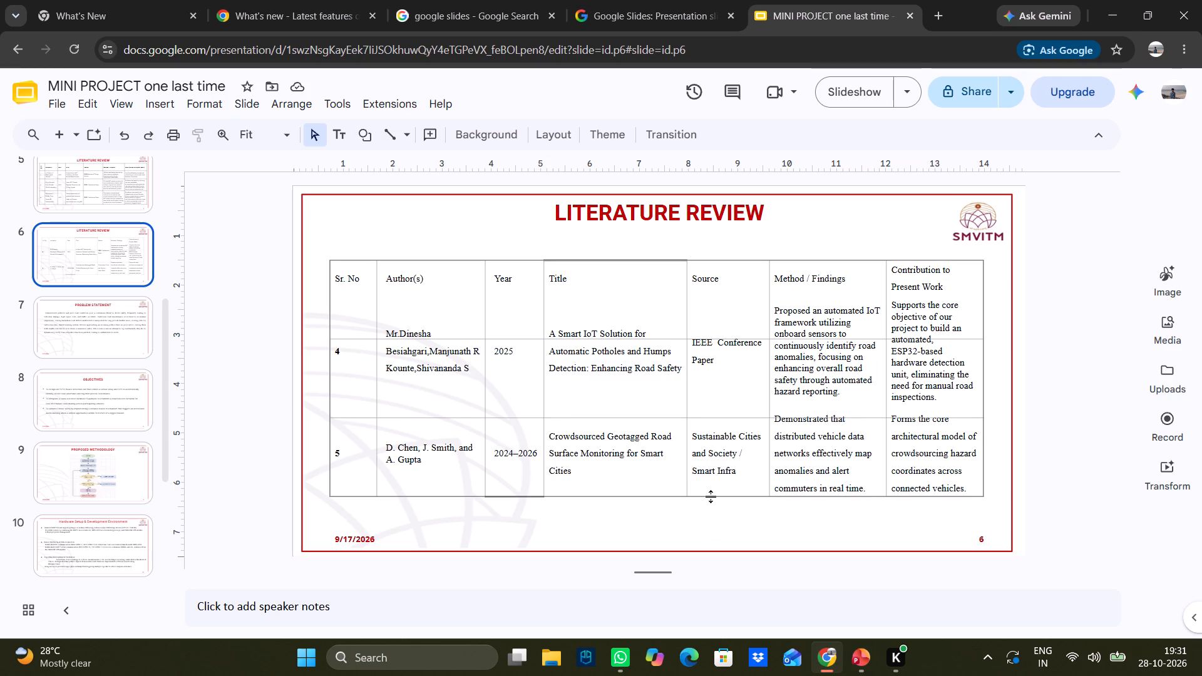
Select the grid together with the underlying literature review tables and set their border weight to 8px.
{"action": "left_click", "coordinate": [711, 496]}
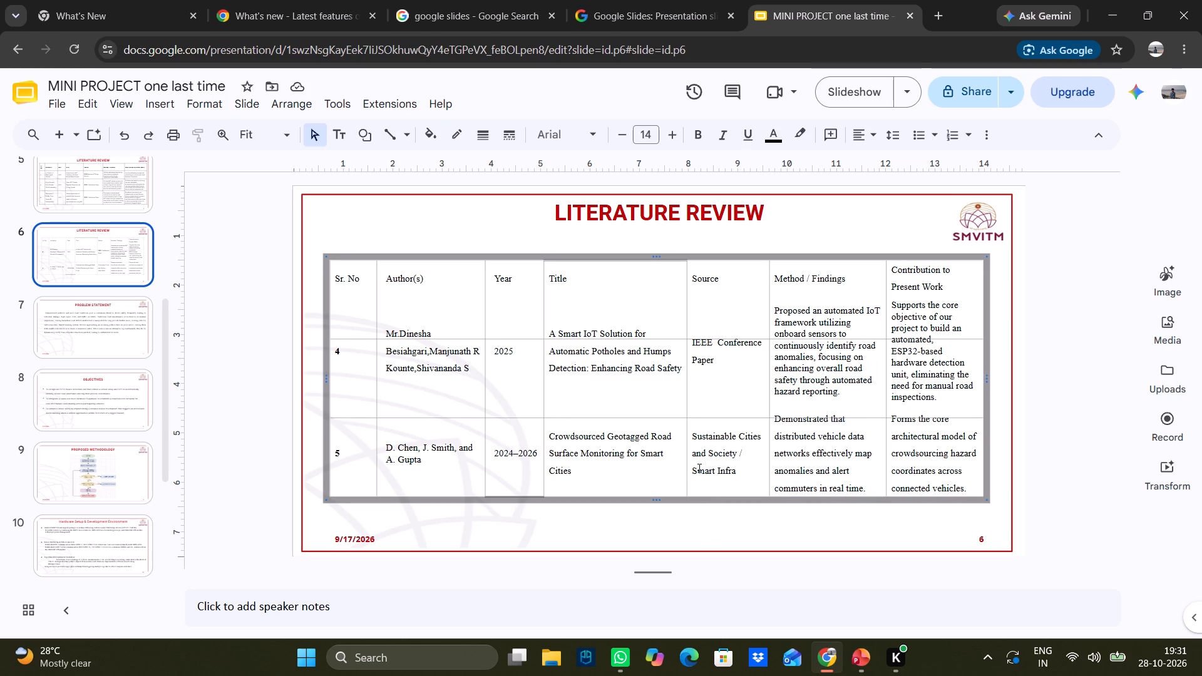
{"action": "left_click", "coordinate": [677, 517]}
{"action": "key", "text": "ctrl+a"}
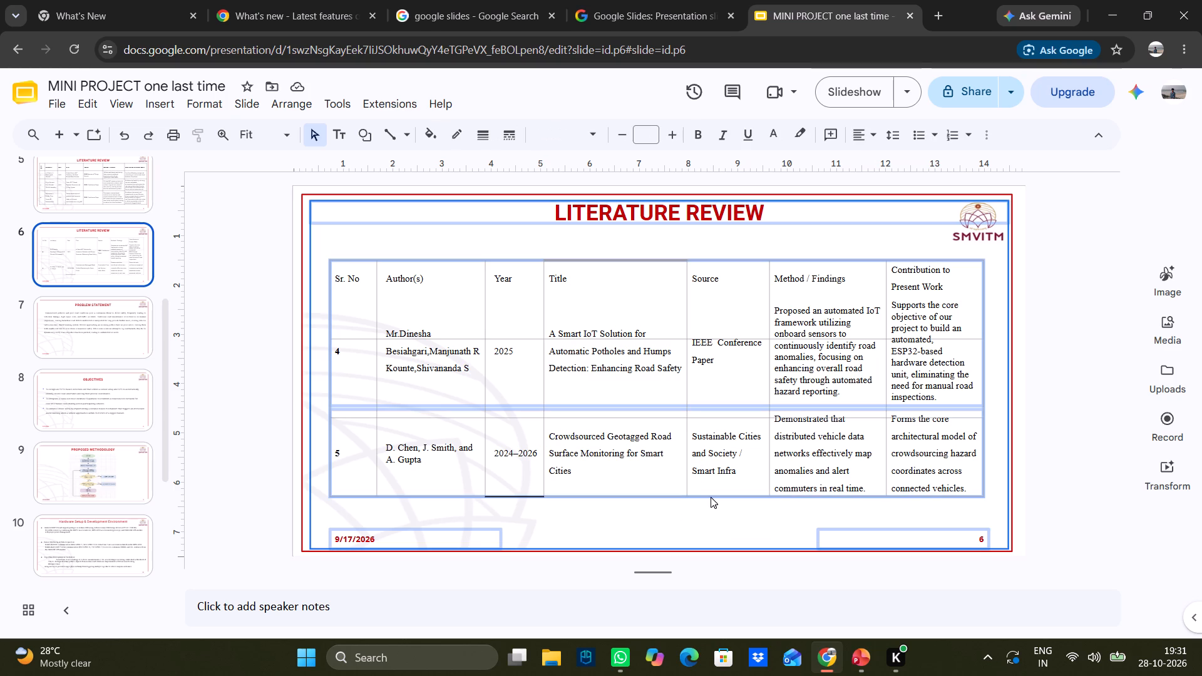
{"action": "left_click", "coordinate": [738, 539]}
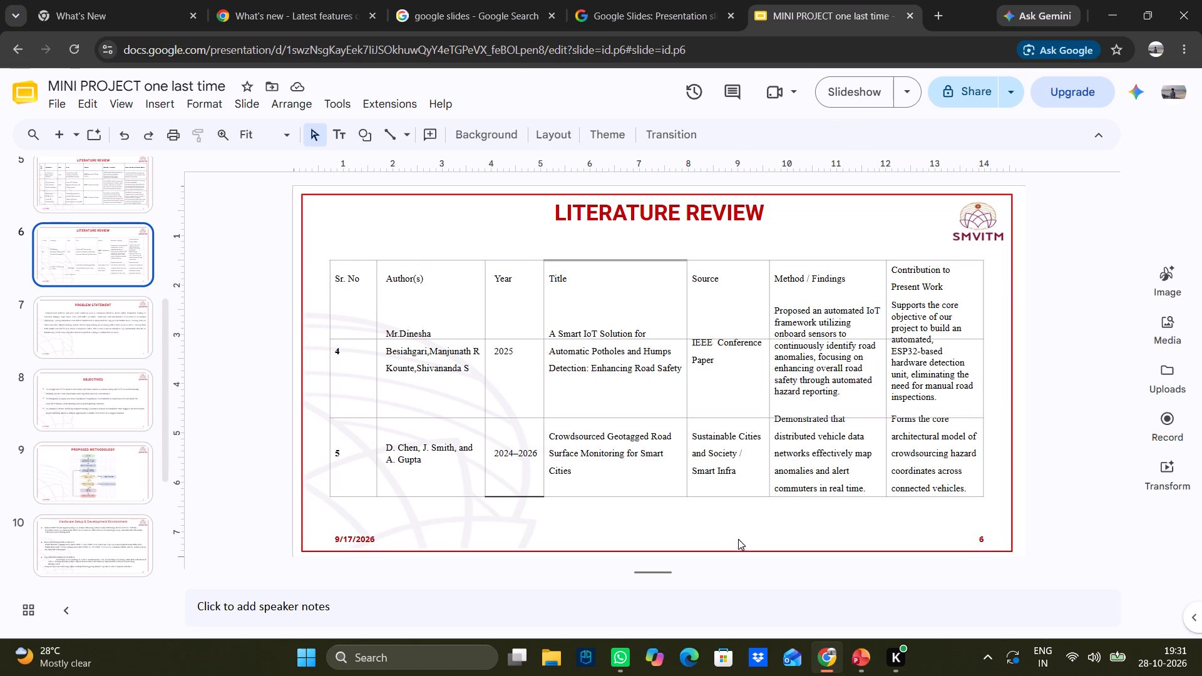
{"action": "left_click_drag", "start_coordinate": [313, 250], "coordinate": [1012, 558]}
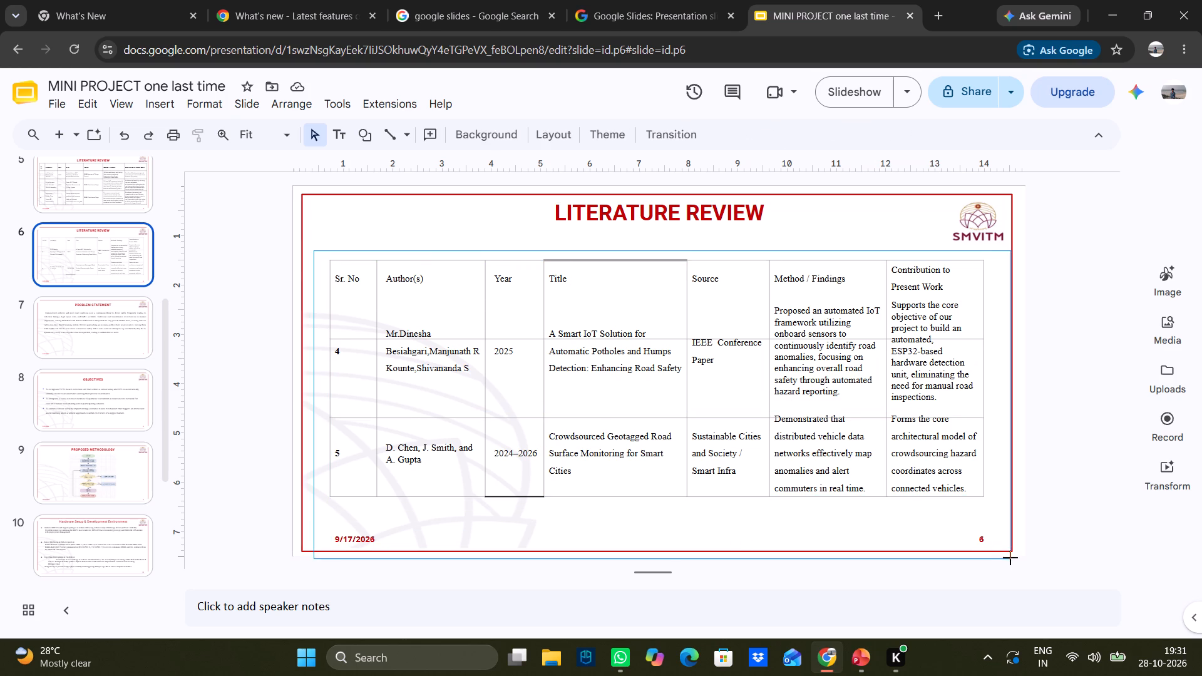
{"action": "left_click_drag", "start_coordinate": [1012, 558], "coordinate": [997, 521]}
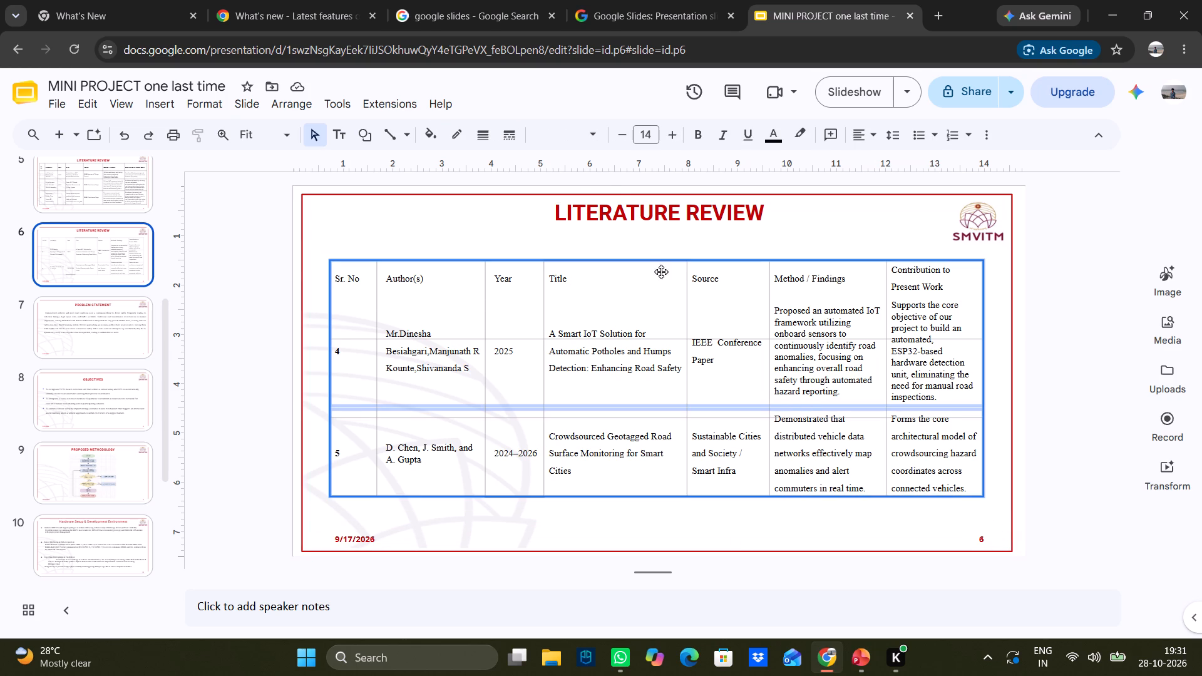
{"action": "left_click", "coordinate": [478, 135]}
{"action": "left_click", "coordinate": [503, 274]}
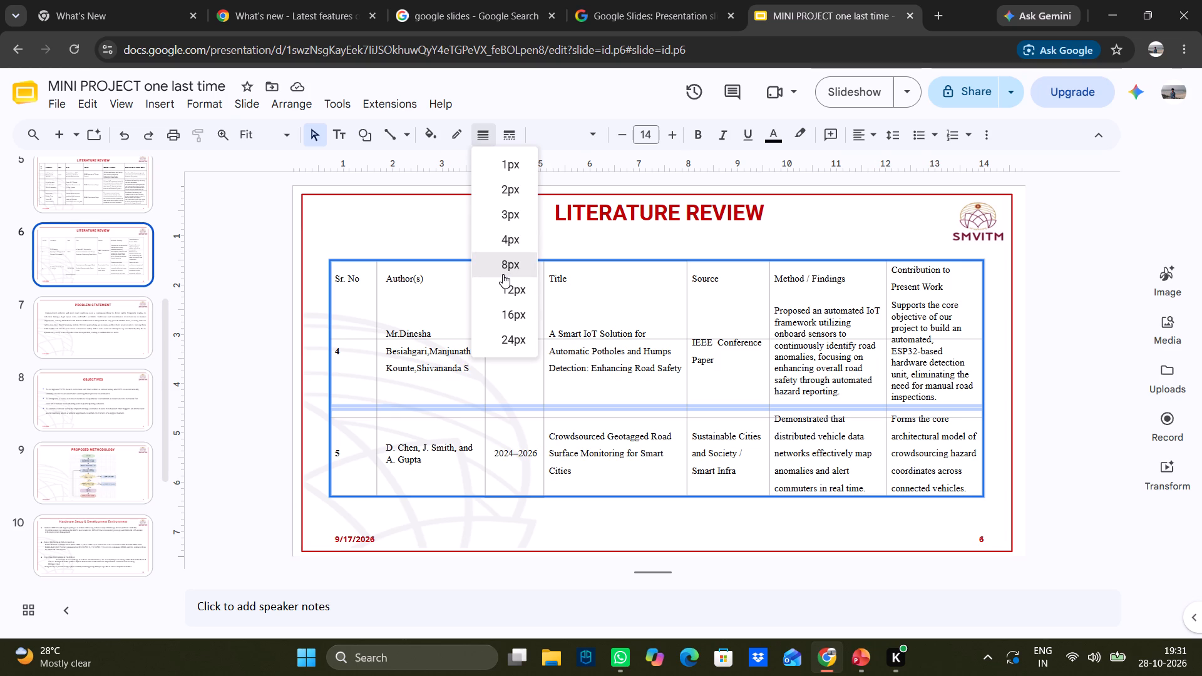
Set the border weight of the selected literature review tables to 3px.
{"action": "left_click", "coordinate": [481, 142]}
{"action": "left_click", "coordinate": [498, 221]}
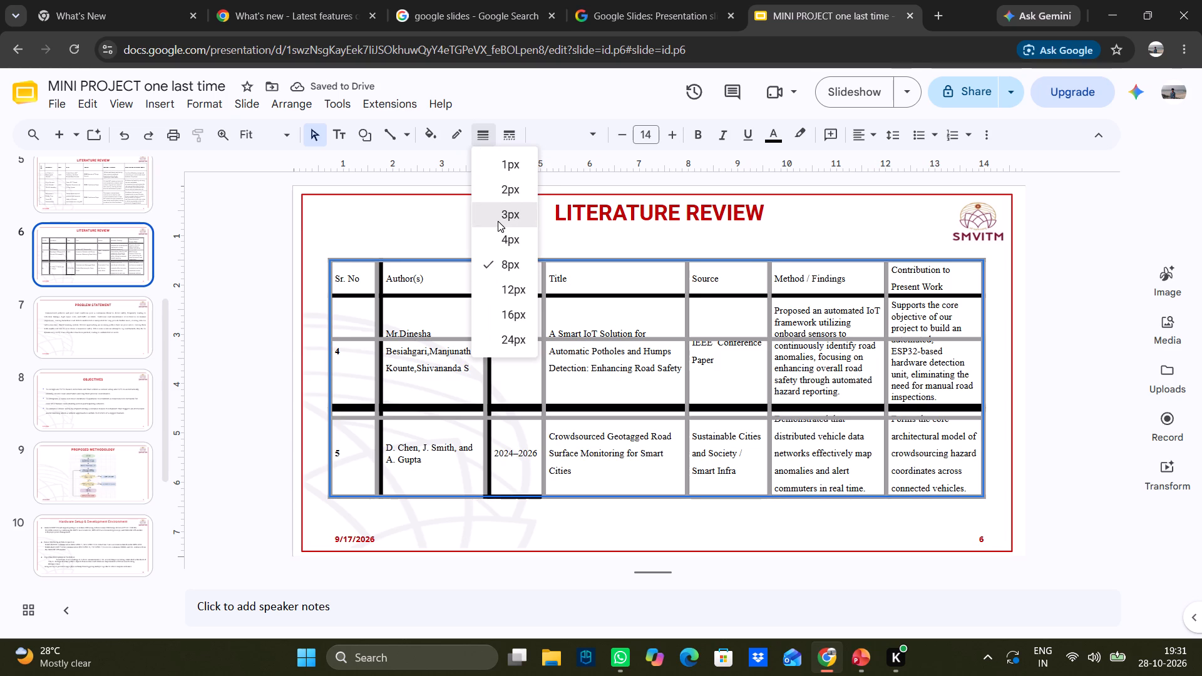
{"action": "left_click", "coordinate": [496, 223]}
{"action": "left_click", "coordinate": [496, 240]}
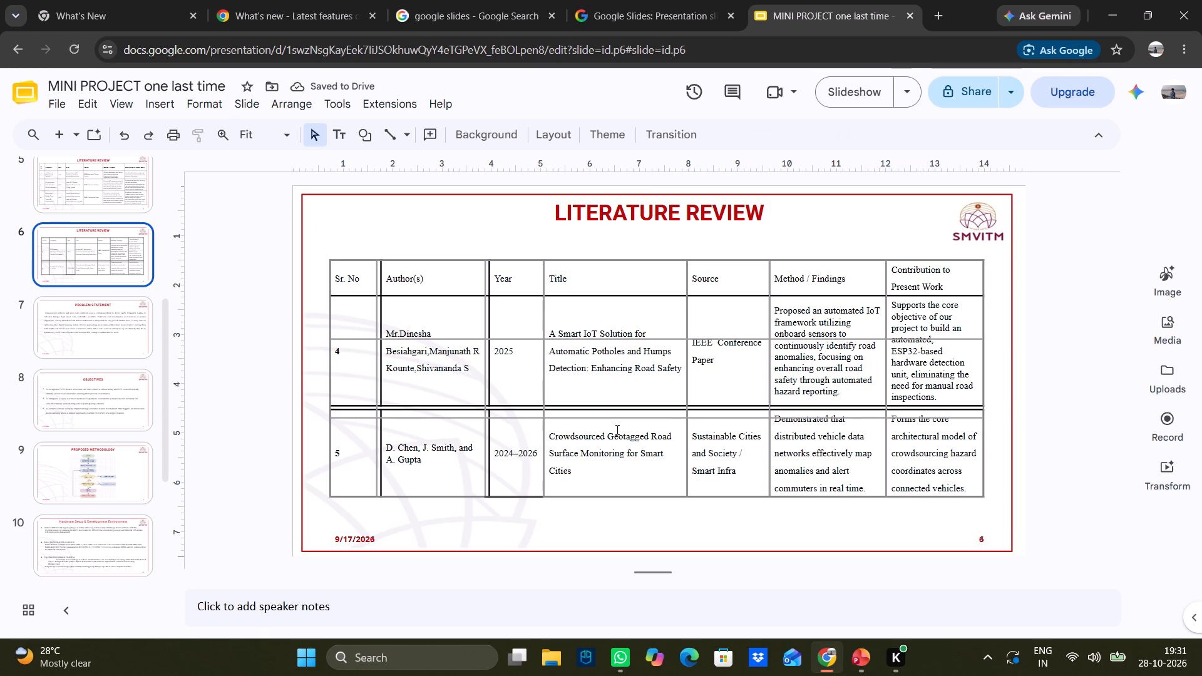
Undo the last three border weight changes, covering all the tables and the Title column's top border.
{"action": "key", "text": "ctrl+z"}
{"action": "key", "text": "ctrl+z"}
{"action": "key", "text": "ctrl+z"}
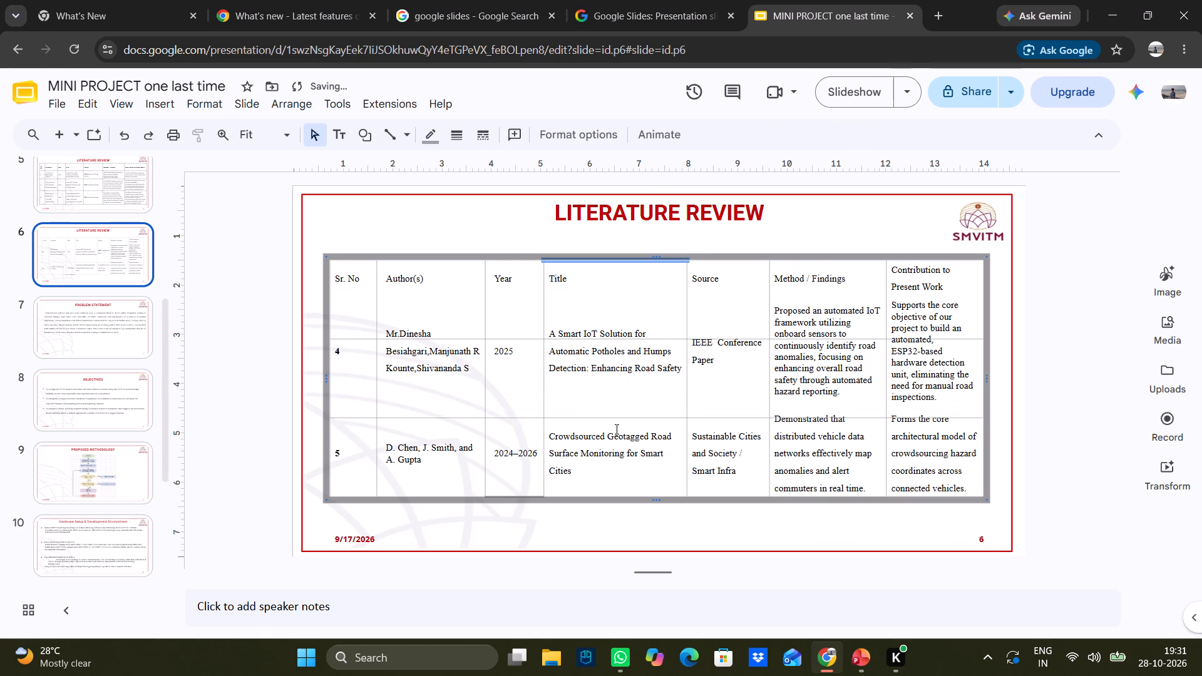
Undo the earlier border changes on the grid, including those on the Title column's top and Year column's bottom borders.
{"action": "key", "text": "ctrl+z"}
{"action": "key", "text": "ctrl+z"}
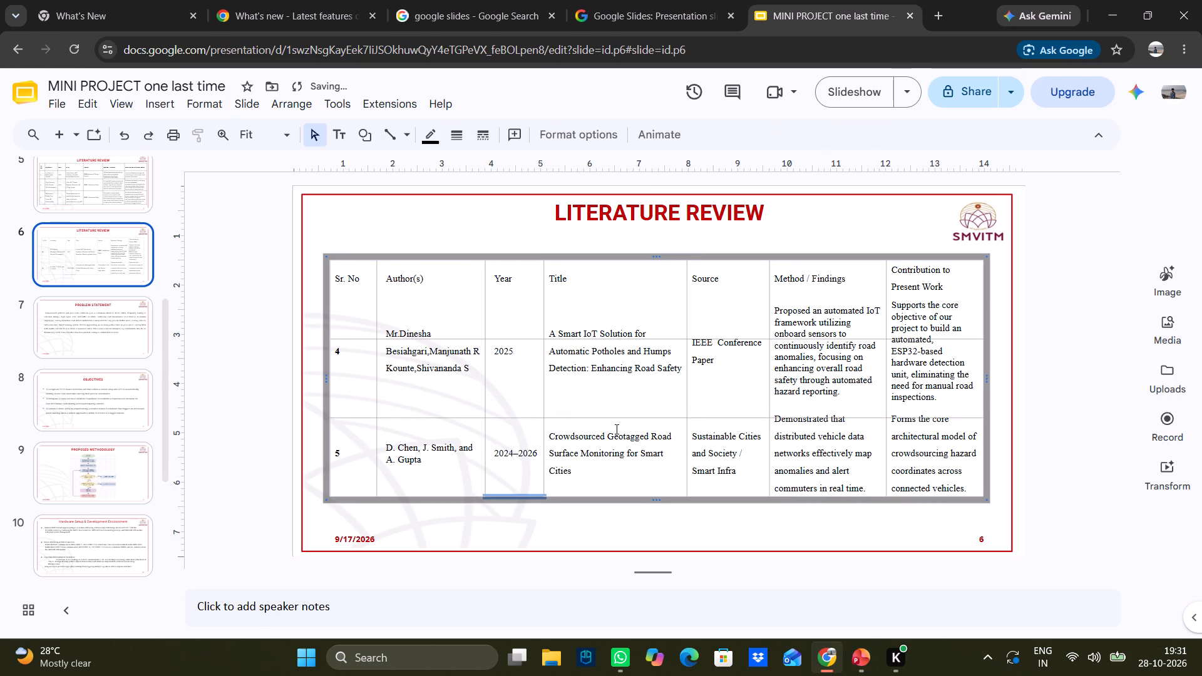
{"action": "key", "text": "ctrl+z"}
{"action": "key", "text": "ctrl+z"}
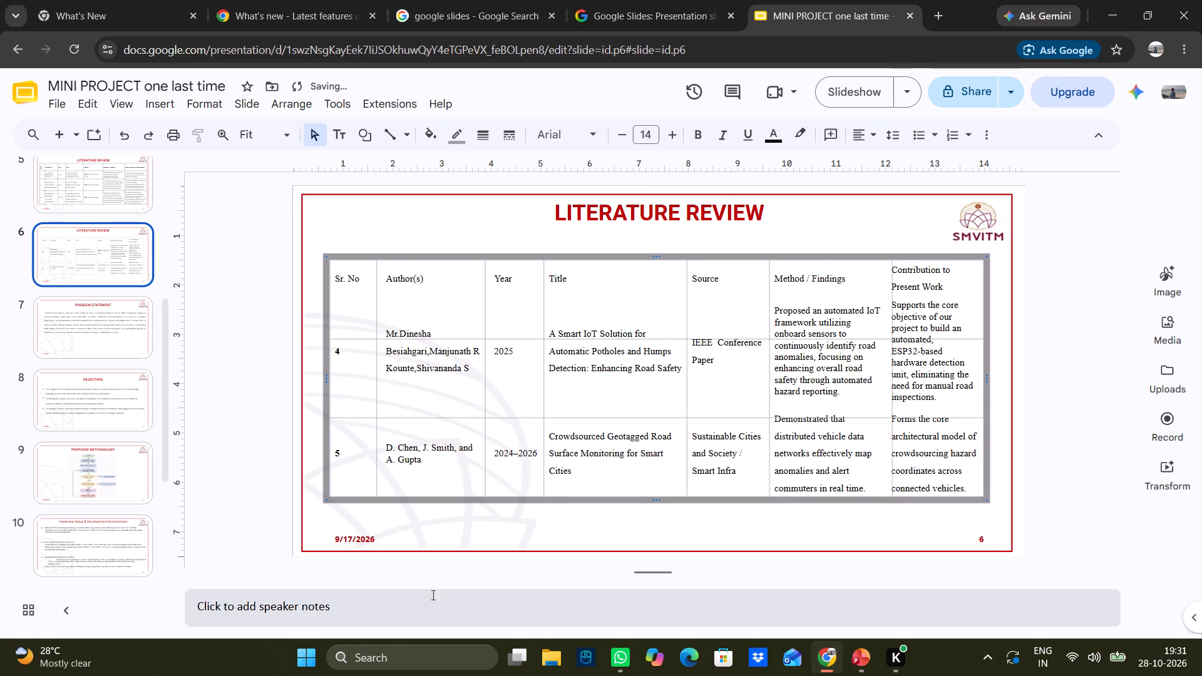
{"action": "left_click", "coordinate": [645, 518]}
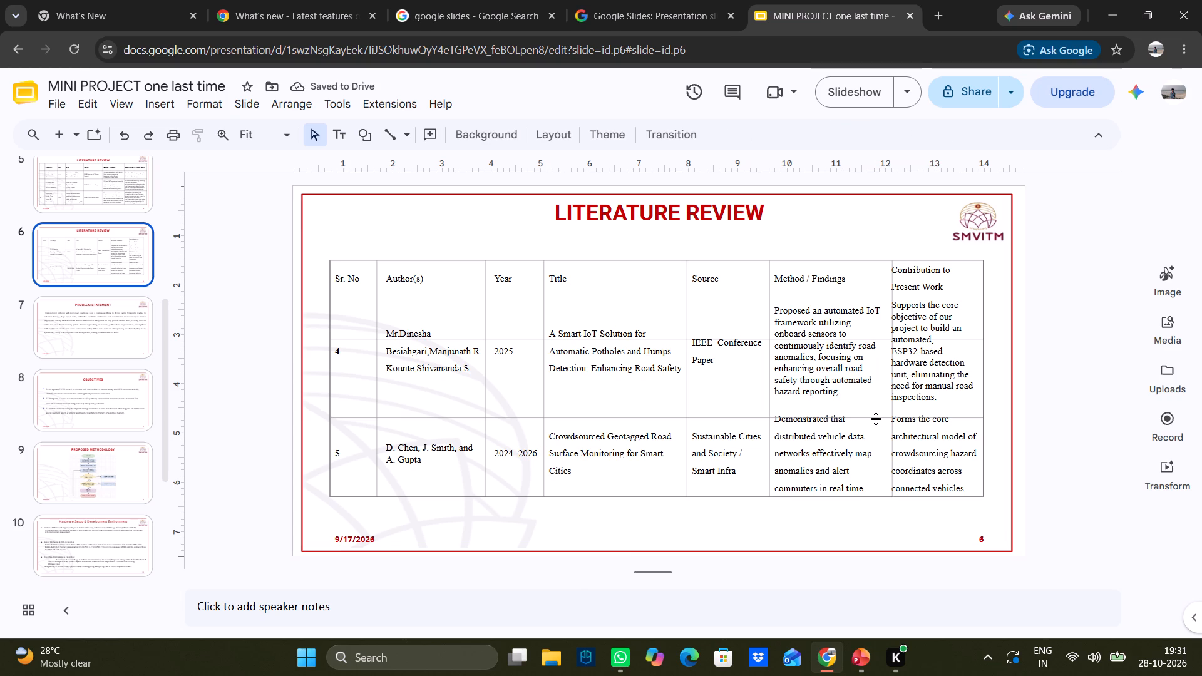
Adjust the grid's row borders to sit beneath the headings, between the row 4 and row 5 text, and just below row 5.
{"action": "left_click_drag", "start_coordinate": [876, 419], "coordinate": [876, 412]}
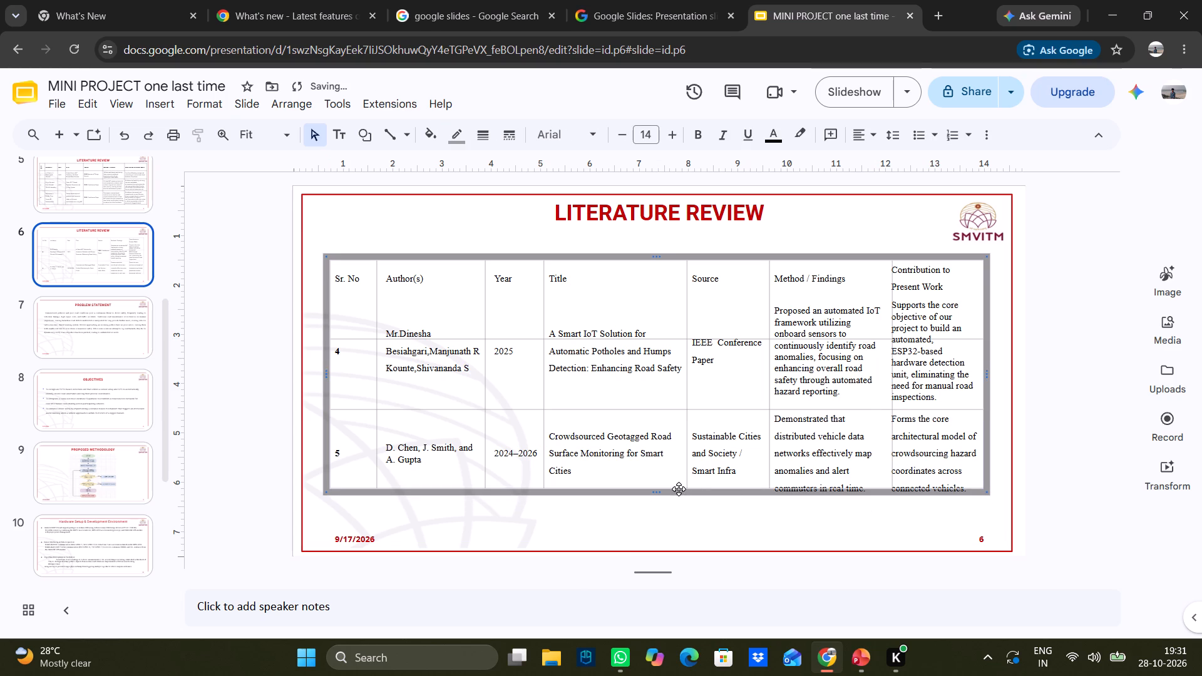
{"action": "left_click_drag", "start_coordinate": [675, 487], "coordinate": [675, 490]}
{"action": "left_click_drag", "start_coordinate": [675, 490], "coordinate": [677, 501]}
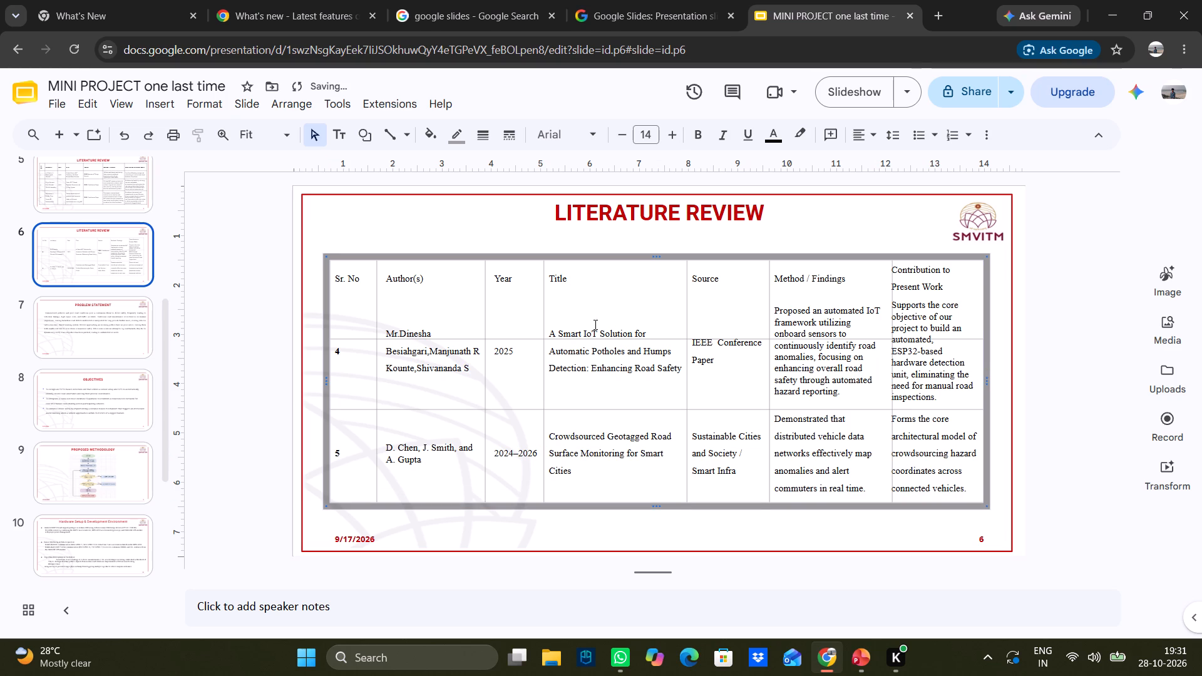
{"action": "left_click_drag", "start_coordinate": [672, 339], "coordinate": [681, 309]}
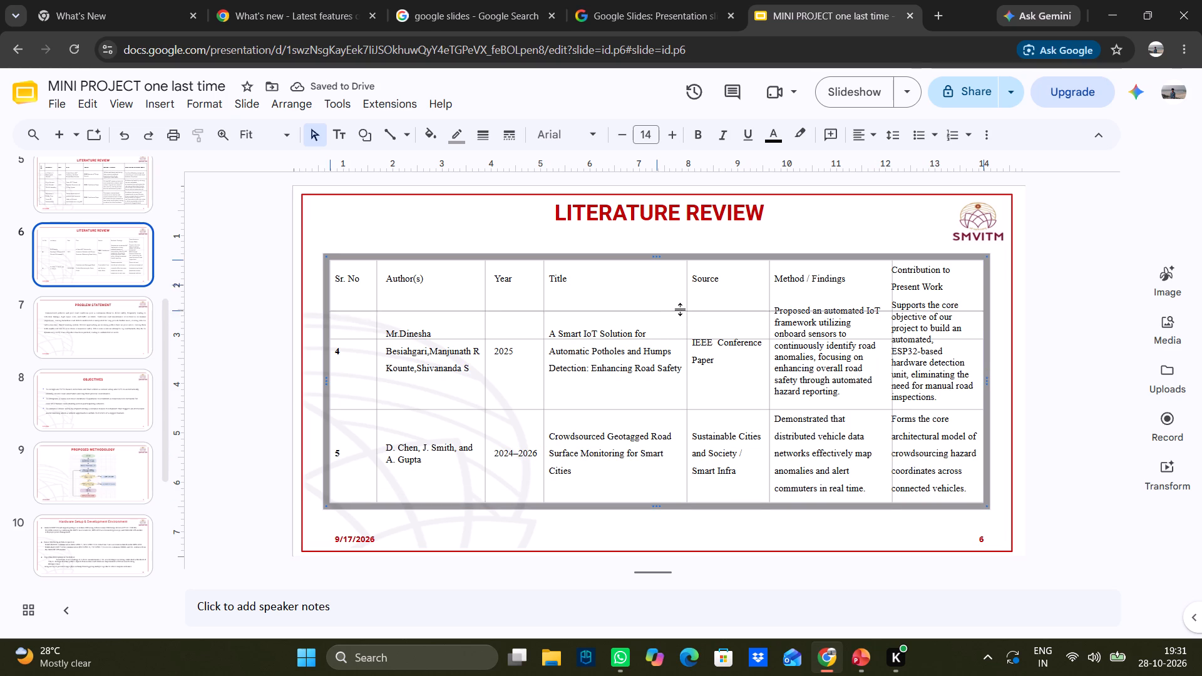
{"action": "left_click_drag", "start_coordinate": [681, 309], "coordinate": [687, 295]}
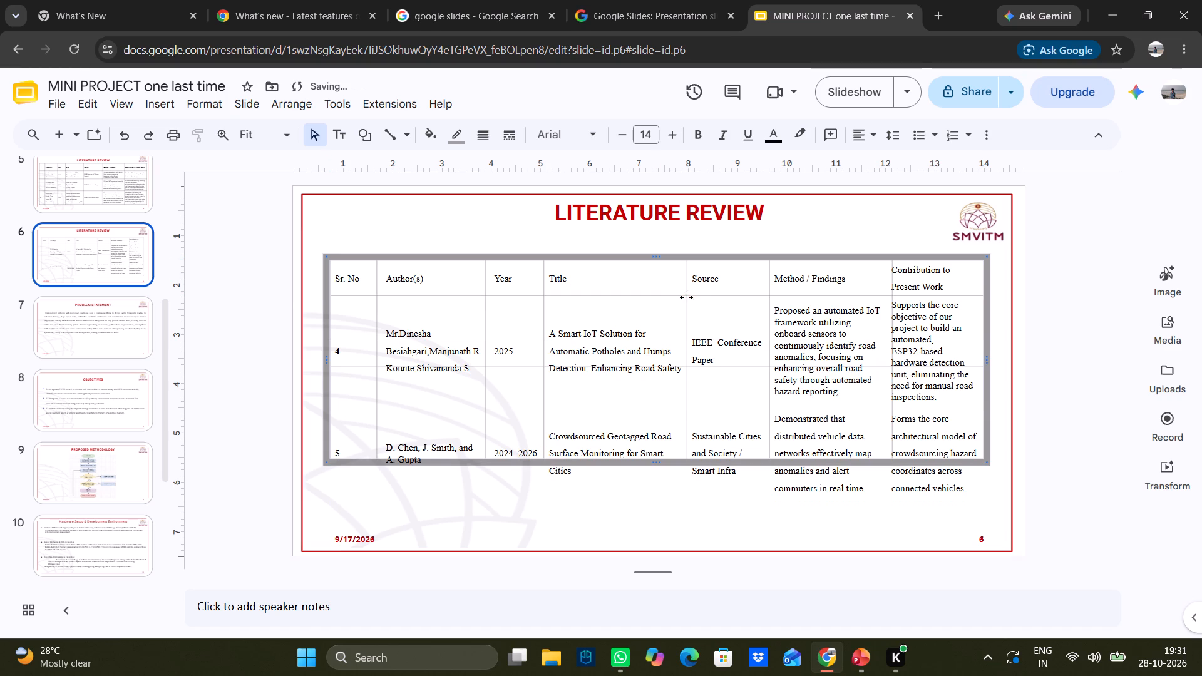
{"action": "left_click_drag", "start_coordinate": [657, 463], "coordinate": [659, 496]}
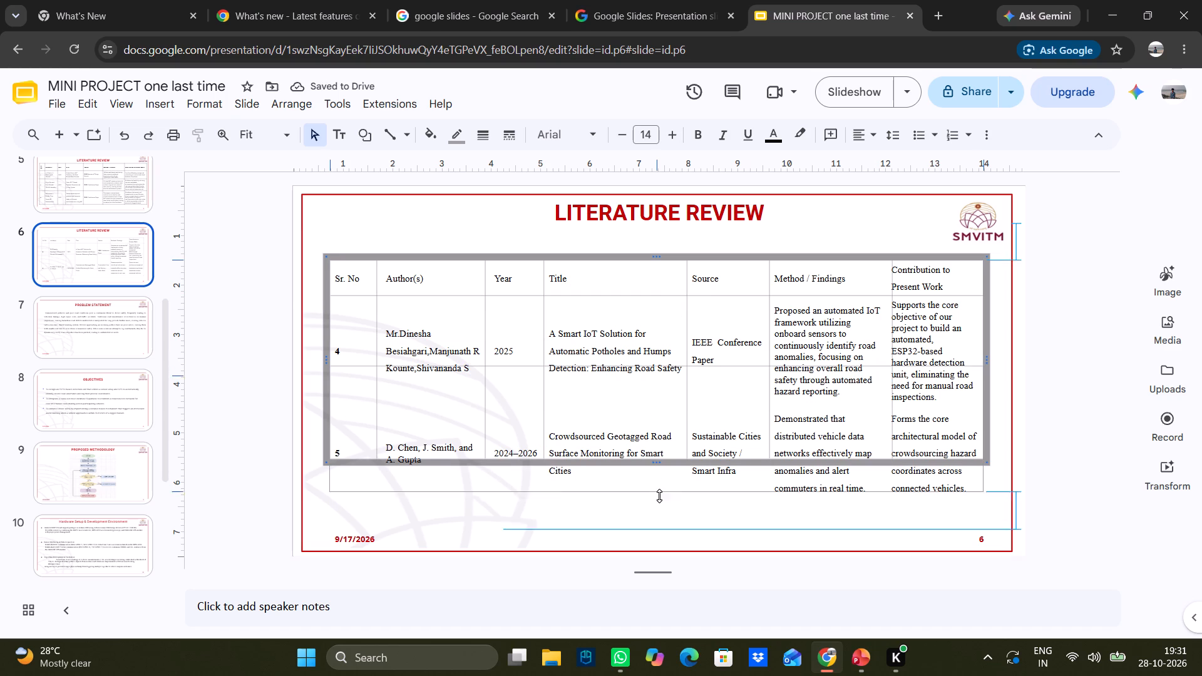
{"action": "left_click_drag", "start_coordinate": [659, 496], "coordinate": [660, 509]}
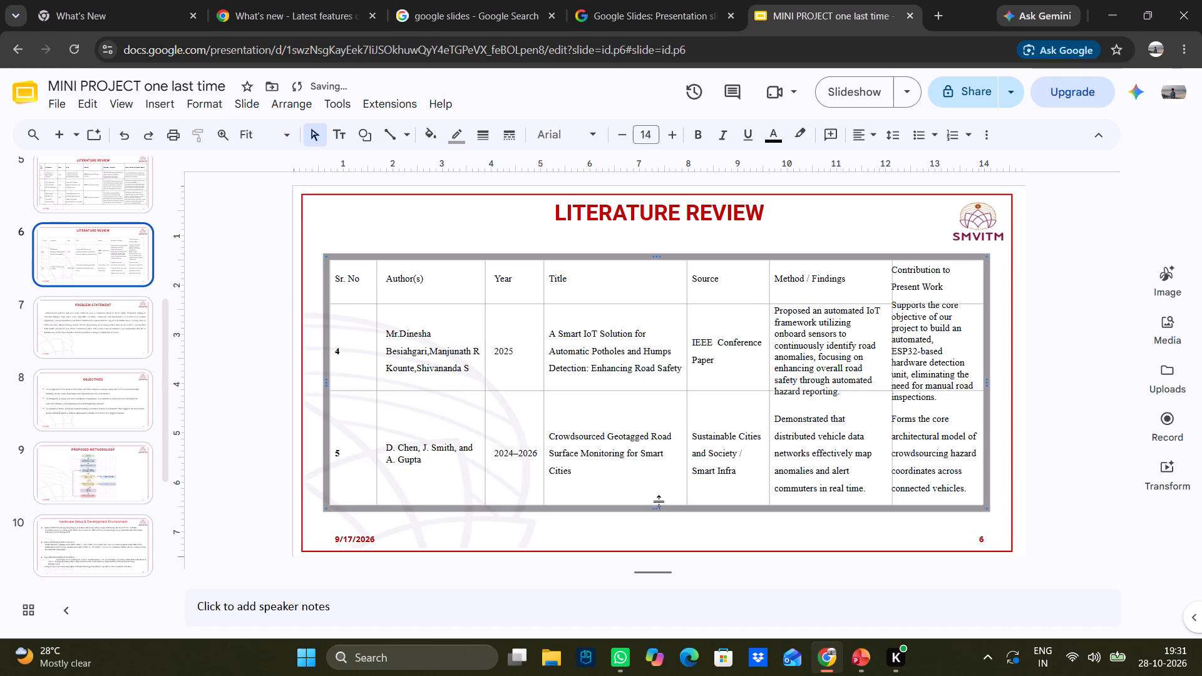
{"action": "left_click_drag", "start_coordinate": [716, 391], "coordinate": [718, 400]}
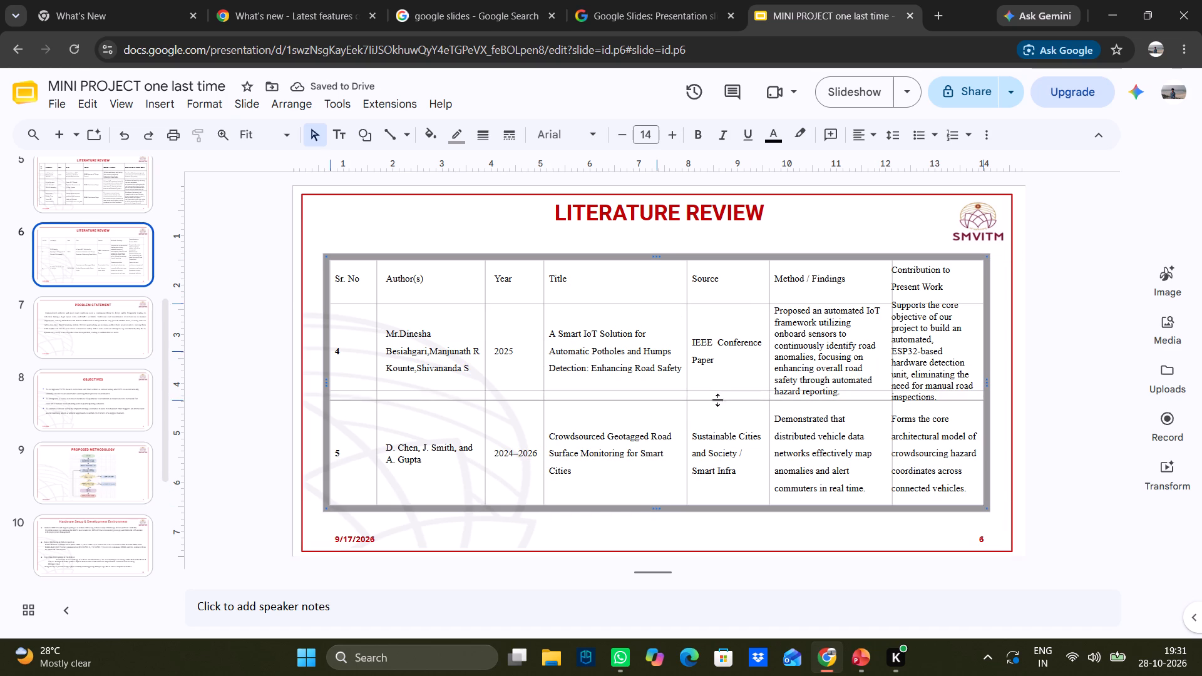
{"action": "left_click_drag", "start_coordinate": [718, 400], "coordinate": [719, 407]}
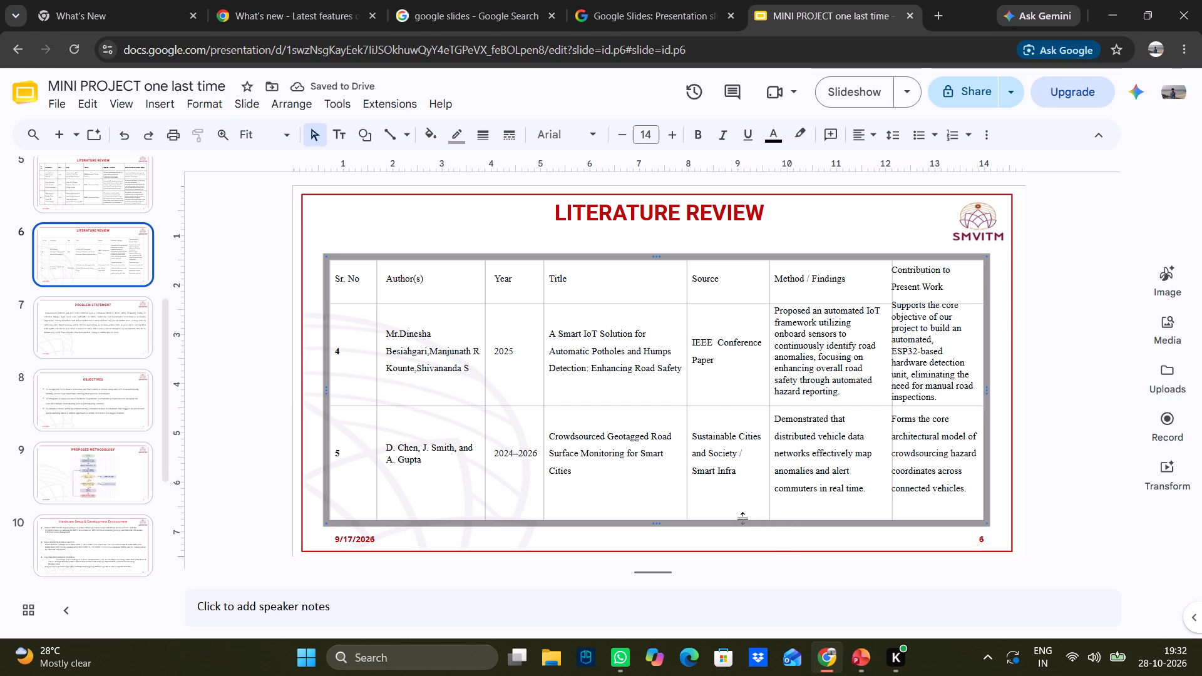
{"action": "left_click_drag", "start_coordinate": [743, 519], "coordinate": [744, 506]}
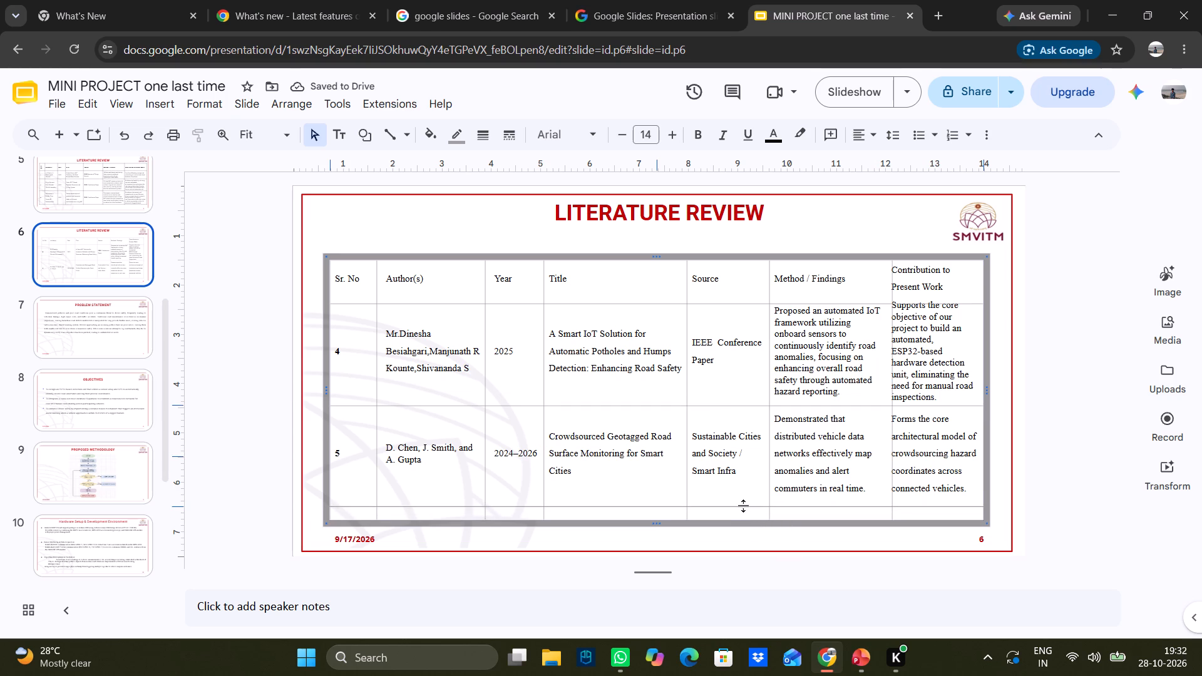
{"action": "left_click", "coordinate": [706, 522]}
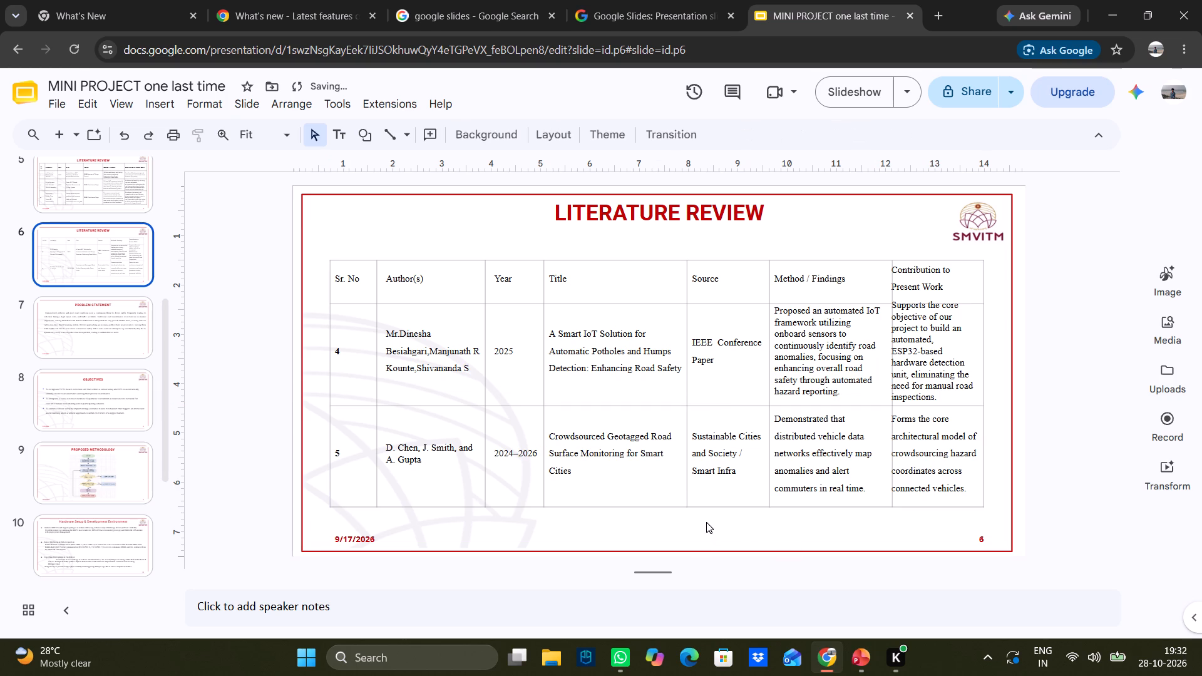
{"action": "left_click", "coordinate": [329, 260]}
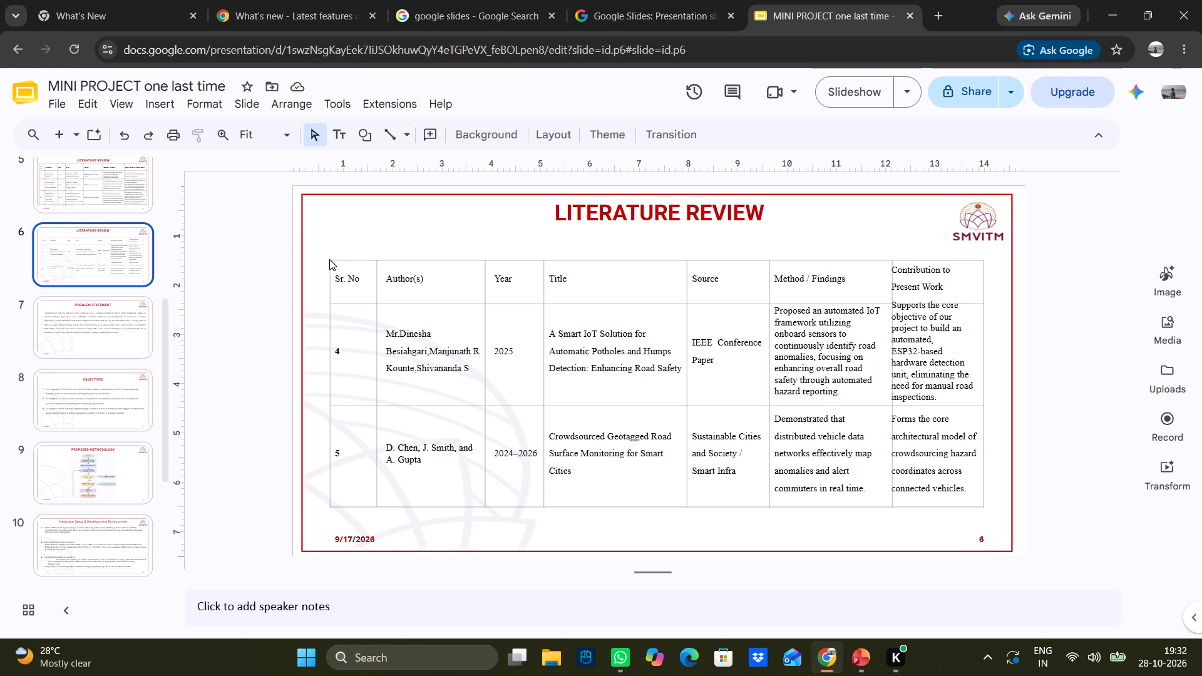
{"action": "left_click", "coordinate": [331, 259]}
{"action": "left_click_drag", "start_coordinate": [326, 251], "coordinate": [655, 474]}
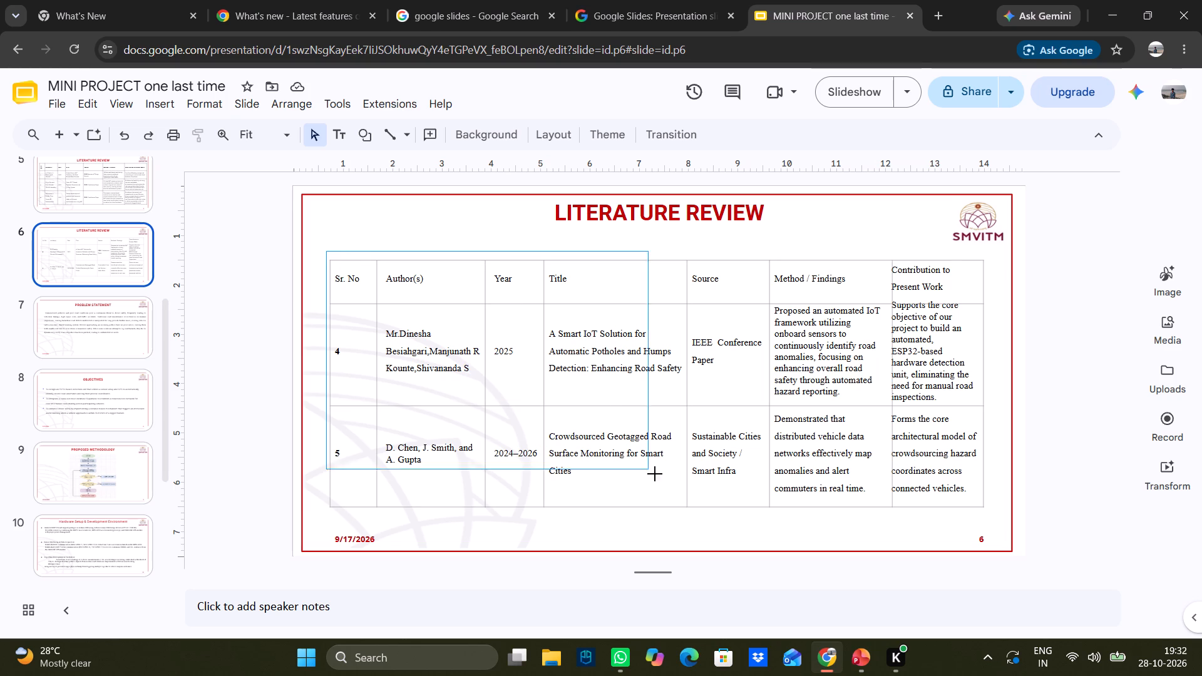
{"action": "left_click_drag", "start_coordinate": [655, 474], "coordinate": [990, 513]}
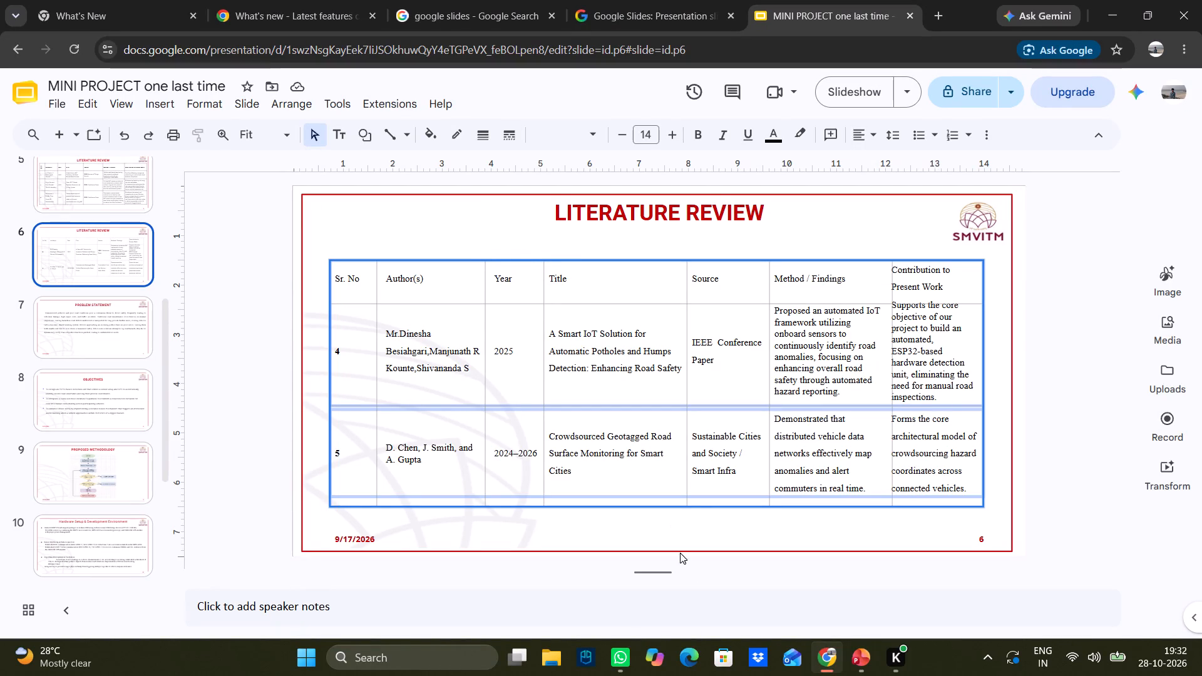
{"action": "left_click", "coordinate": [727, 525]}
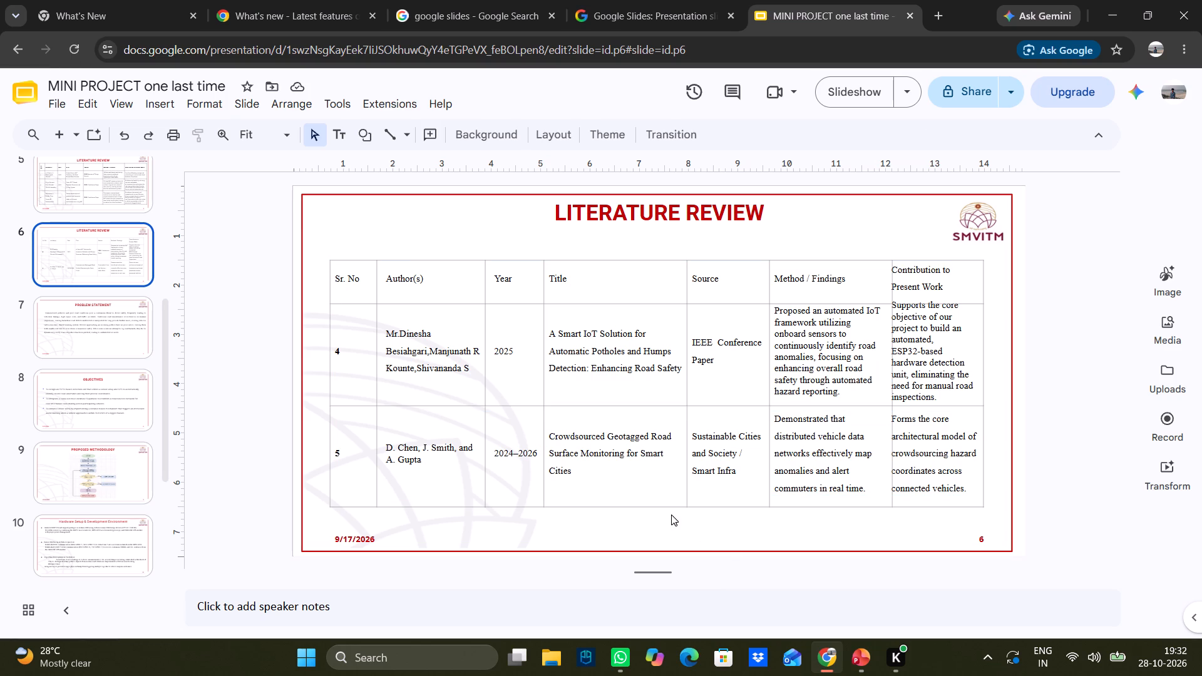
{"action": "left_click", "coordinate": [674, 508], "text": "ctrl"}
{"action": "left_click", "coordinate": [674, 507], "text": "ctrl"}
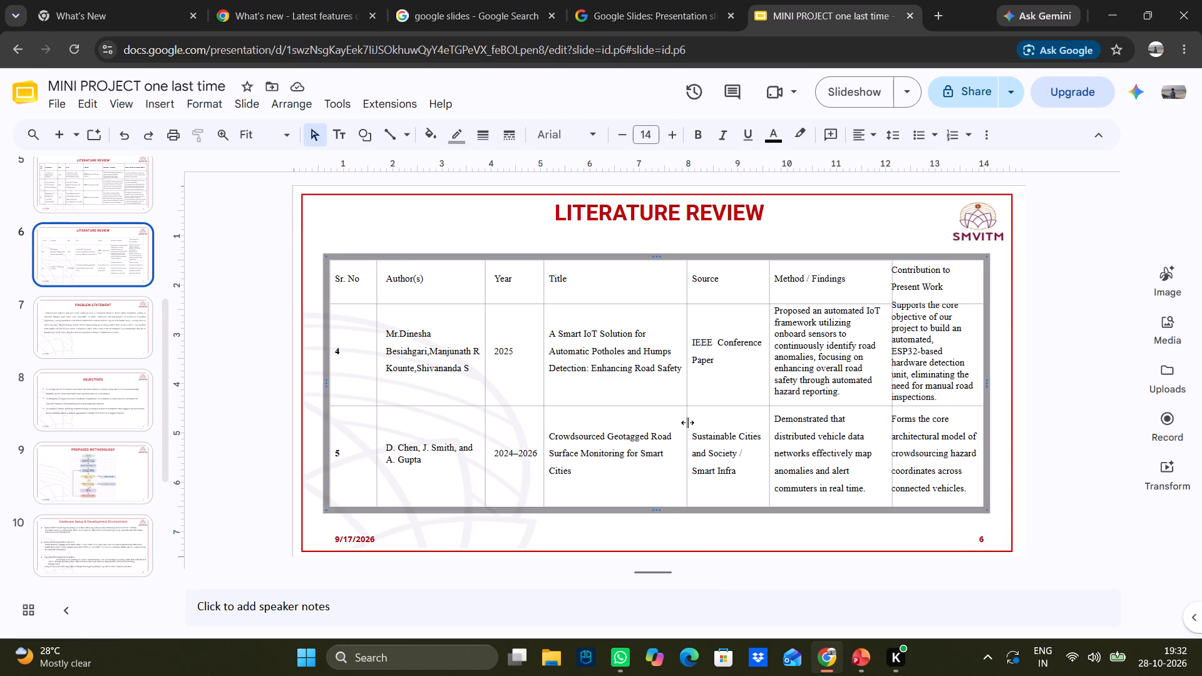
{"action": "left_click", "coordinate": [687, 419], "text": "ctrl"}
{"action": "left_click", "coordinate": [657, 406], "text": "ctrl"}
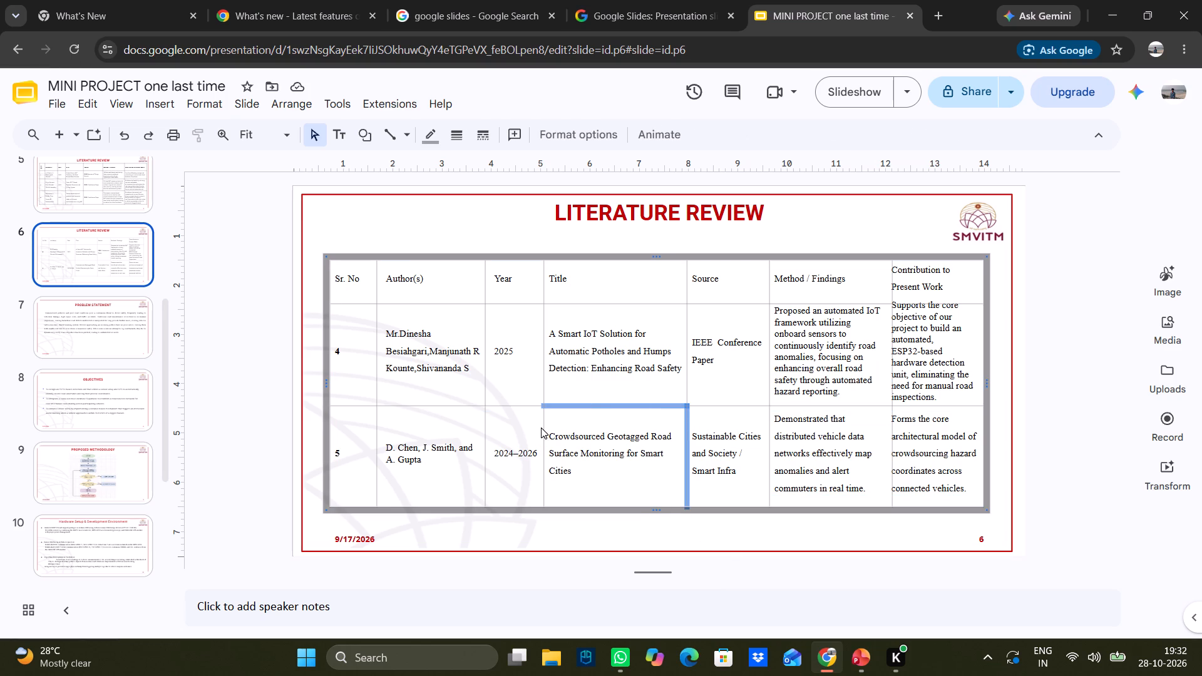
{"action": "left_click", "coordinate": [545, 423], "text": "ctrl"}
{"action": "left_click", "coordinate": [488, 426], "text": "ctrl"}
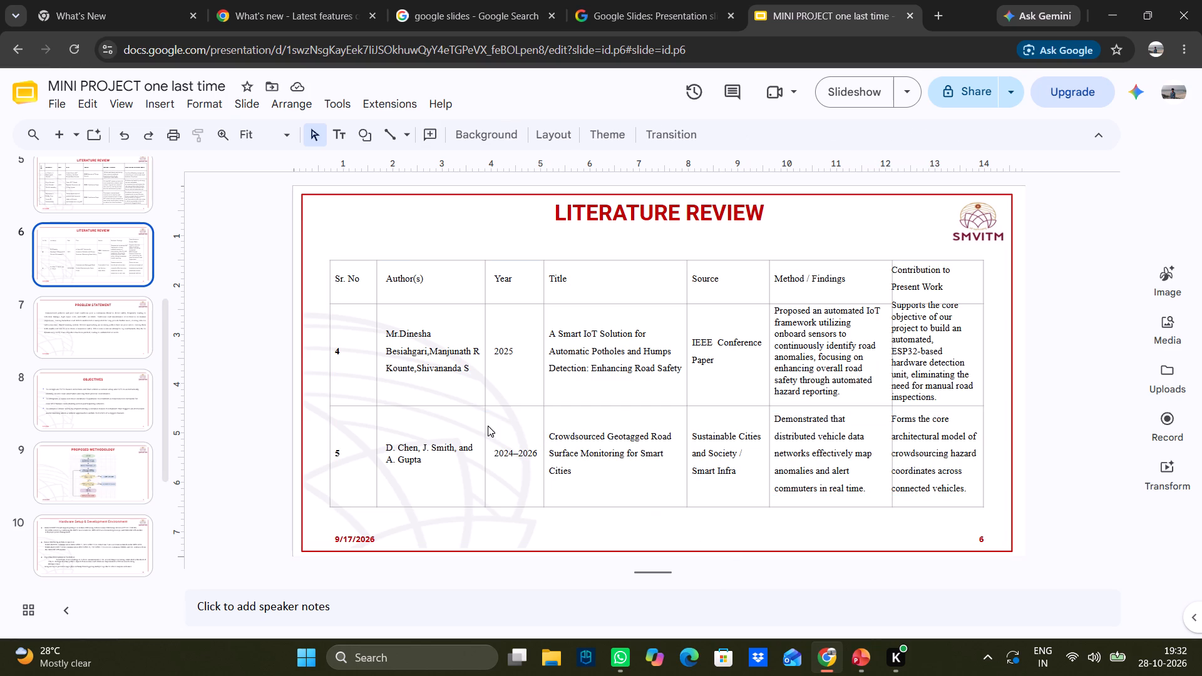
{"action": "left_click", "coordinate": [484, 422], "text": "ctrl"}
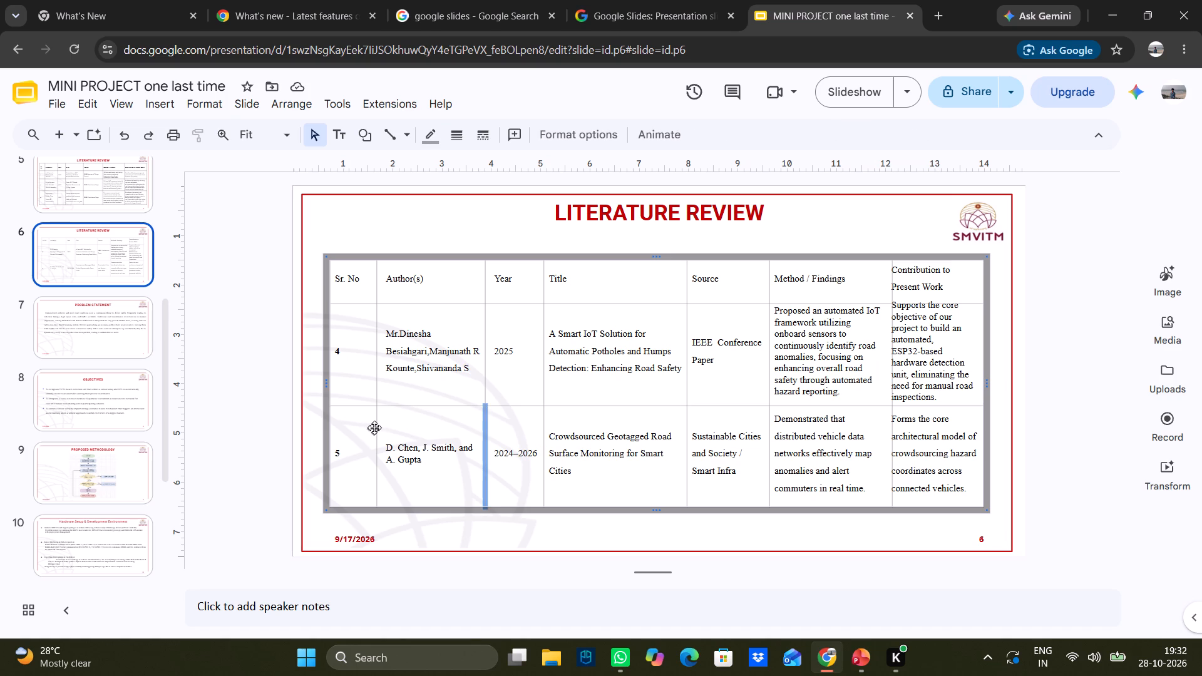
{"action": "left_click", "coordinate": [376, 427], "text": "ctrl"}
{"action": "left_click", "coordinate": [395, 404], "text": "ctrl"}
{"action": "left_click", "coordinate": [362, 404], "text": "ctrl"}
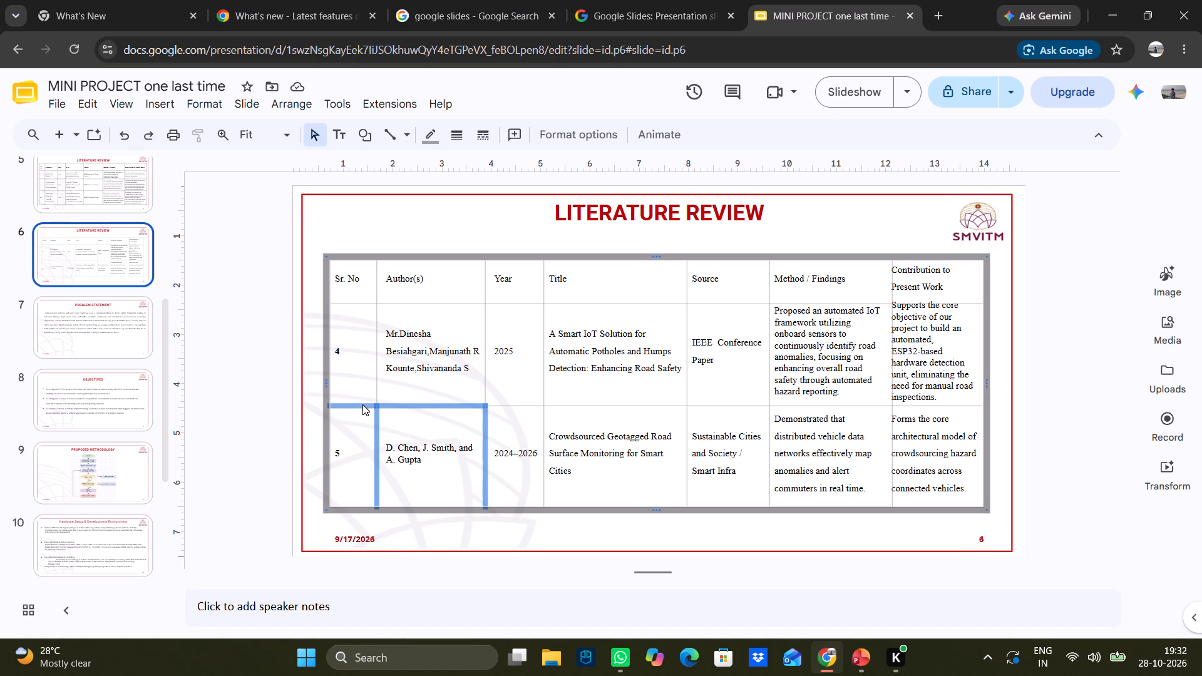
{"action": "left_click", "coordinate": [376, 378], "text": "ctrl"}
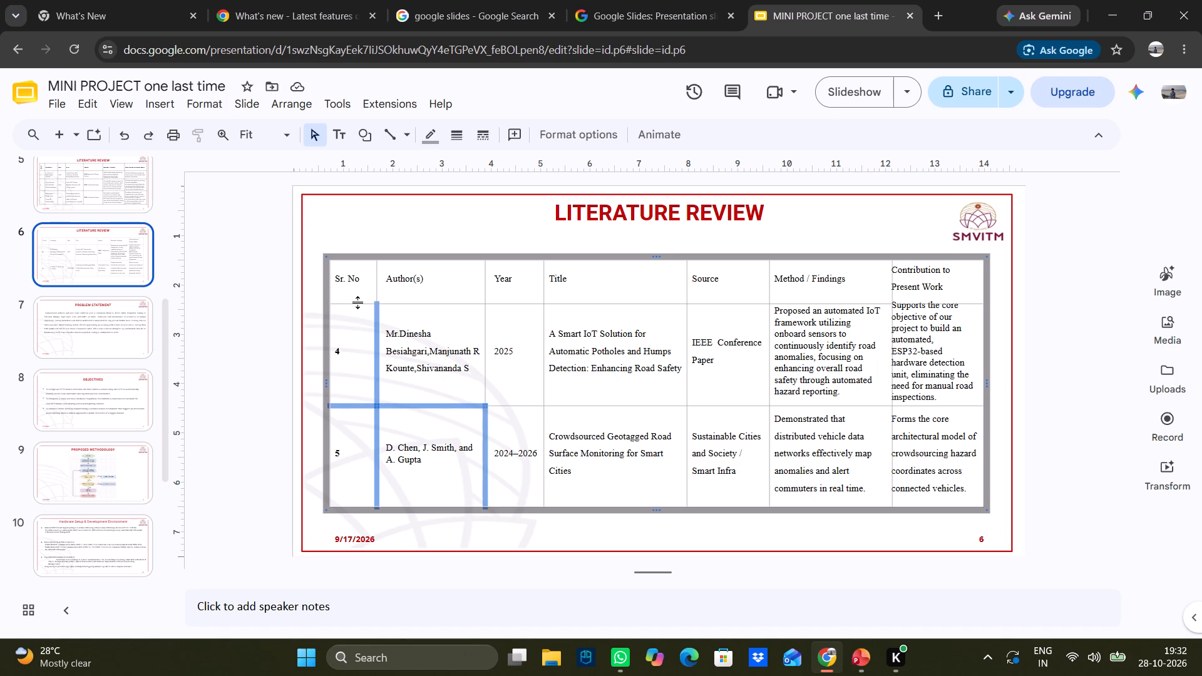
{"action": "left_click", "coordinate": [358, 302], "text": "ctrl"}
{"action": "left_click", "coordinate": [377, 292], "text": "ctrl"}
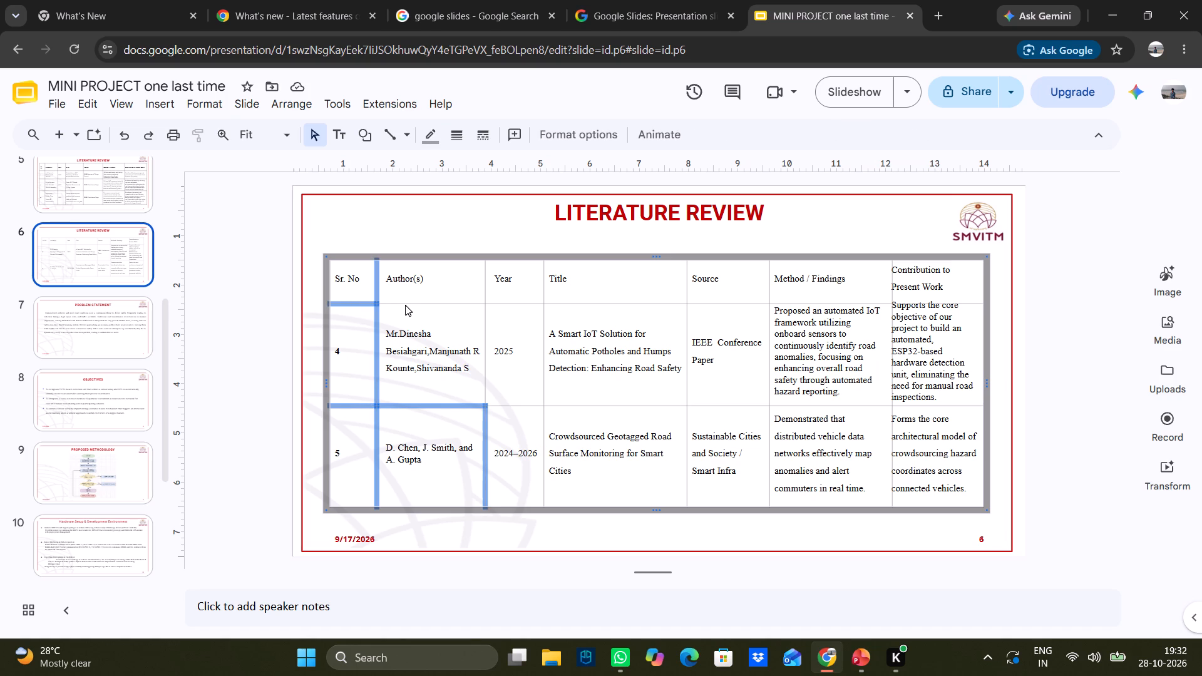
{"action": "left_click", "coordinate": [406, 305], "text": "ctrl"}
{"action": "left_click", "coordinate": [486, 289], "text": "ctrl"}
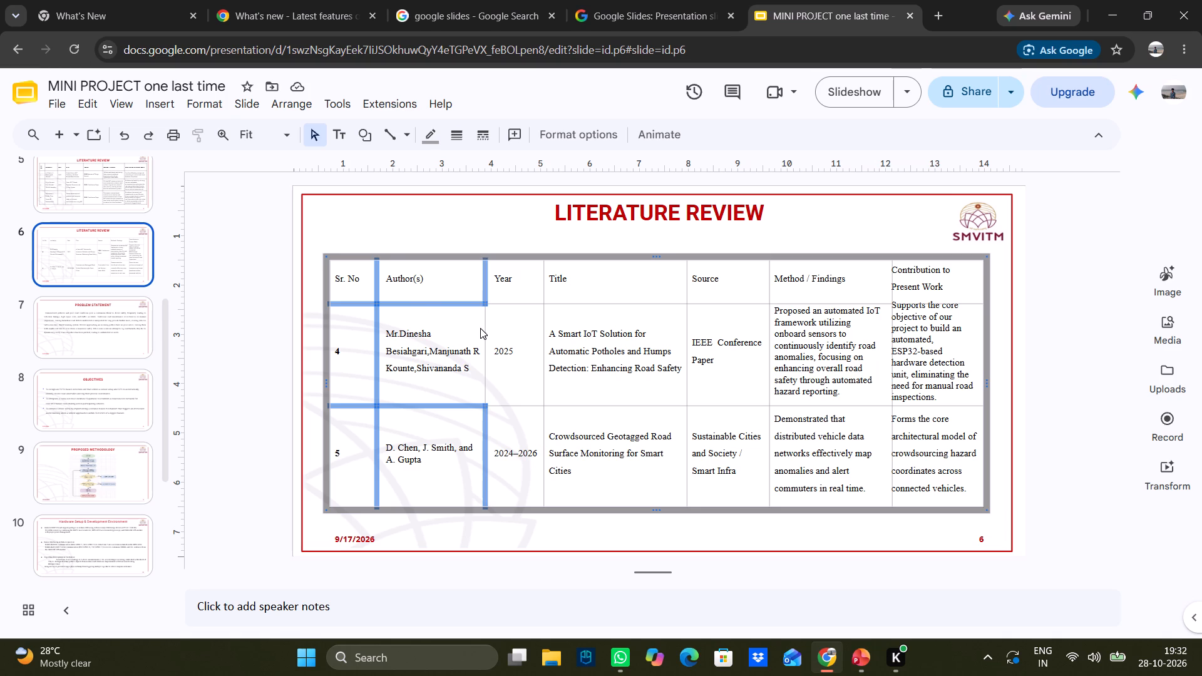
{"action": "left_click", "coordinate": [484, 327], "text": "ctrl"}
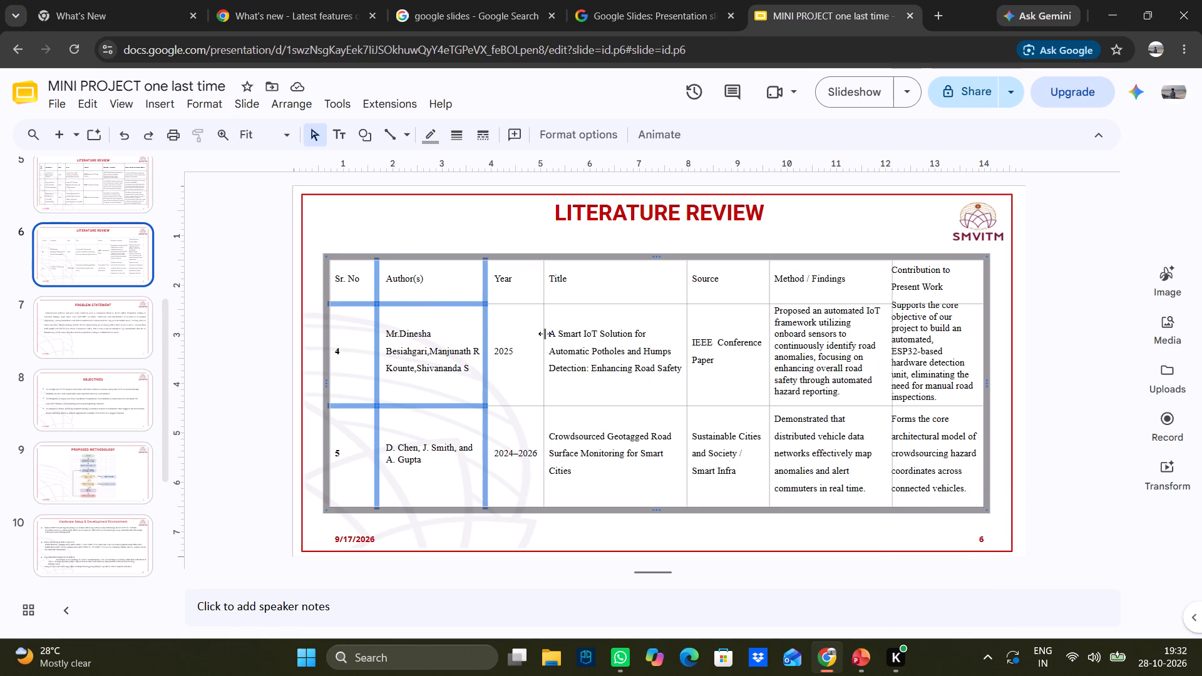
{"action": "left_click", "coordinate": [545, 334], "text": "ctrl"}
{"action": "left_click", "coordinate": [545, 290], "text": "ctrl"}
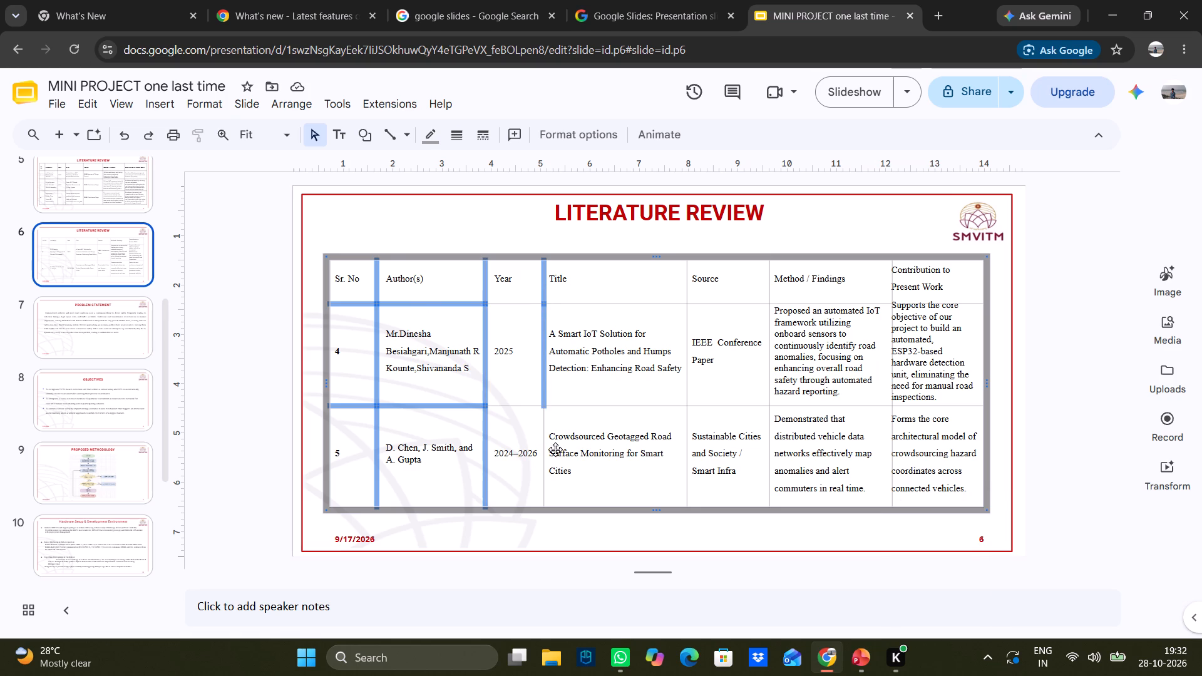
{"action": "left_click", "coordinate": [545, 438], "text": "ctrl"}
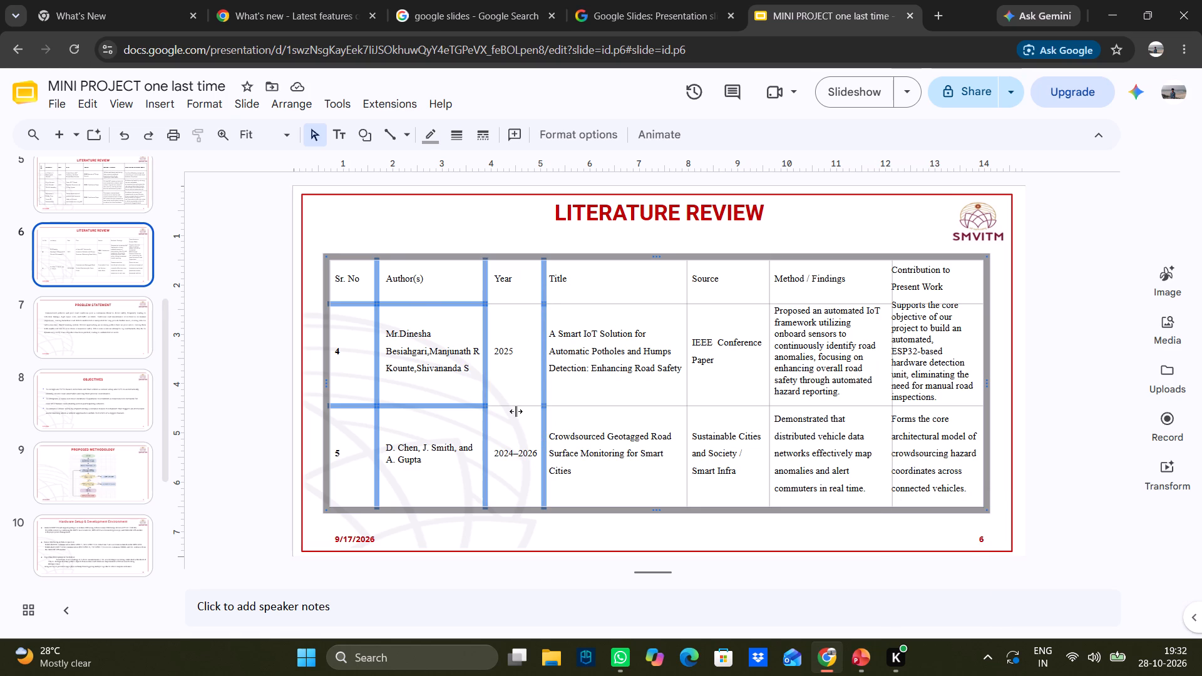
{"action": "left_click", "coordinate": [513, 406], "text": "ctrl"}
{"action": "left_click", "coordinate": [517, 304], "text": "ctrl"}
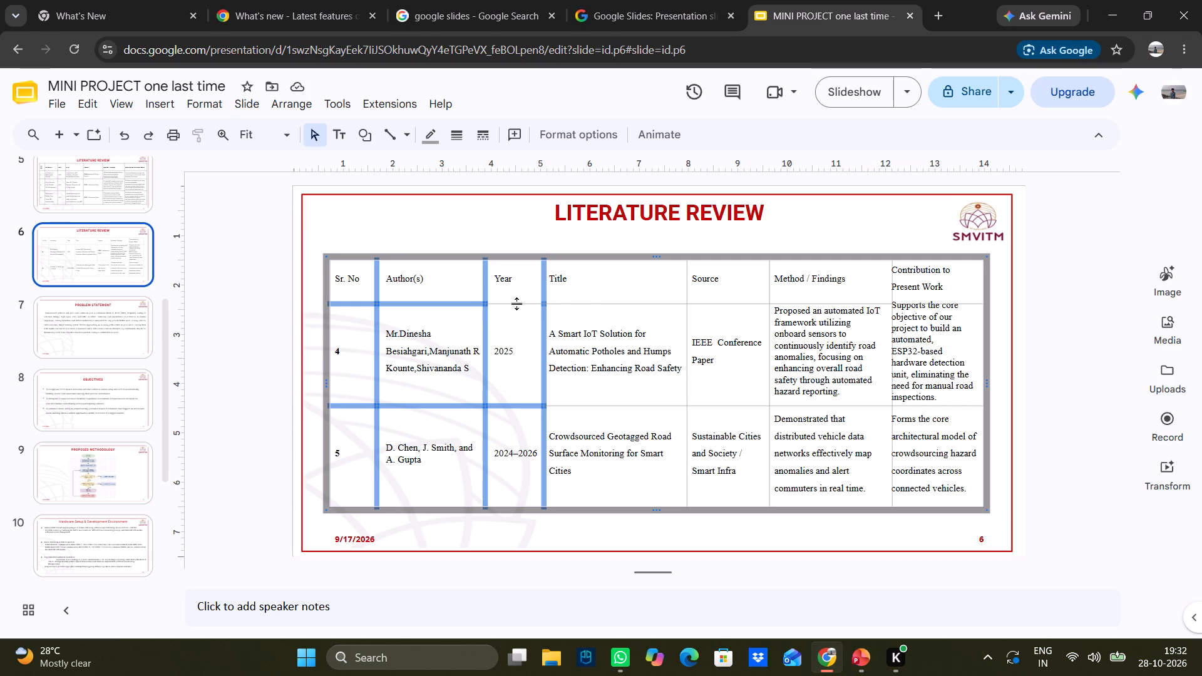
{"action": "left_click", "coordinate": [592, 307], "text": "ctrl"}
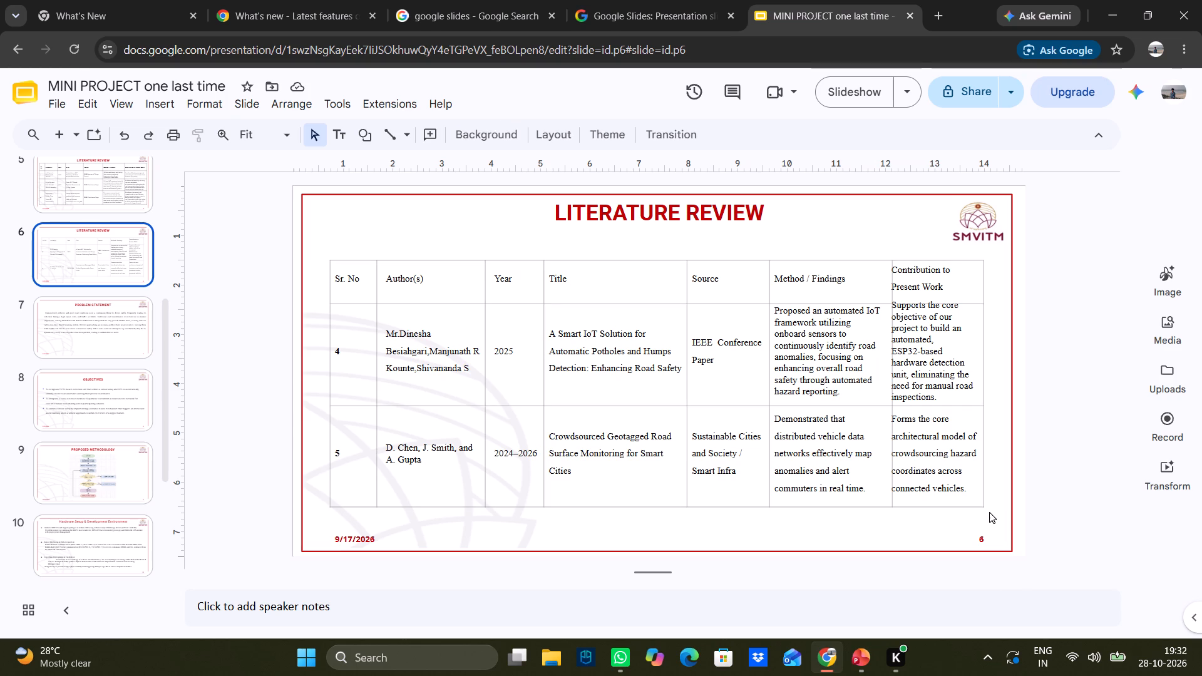
Select the grid together with the underlying literature review tables and increase their border weight.
{"action": "left_click_drag", "start_coordinate": [989, 512], "coordinate": [319, 252]}
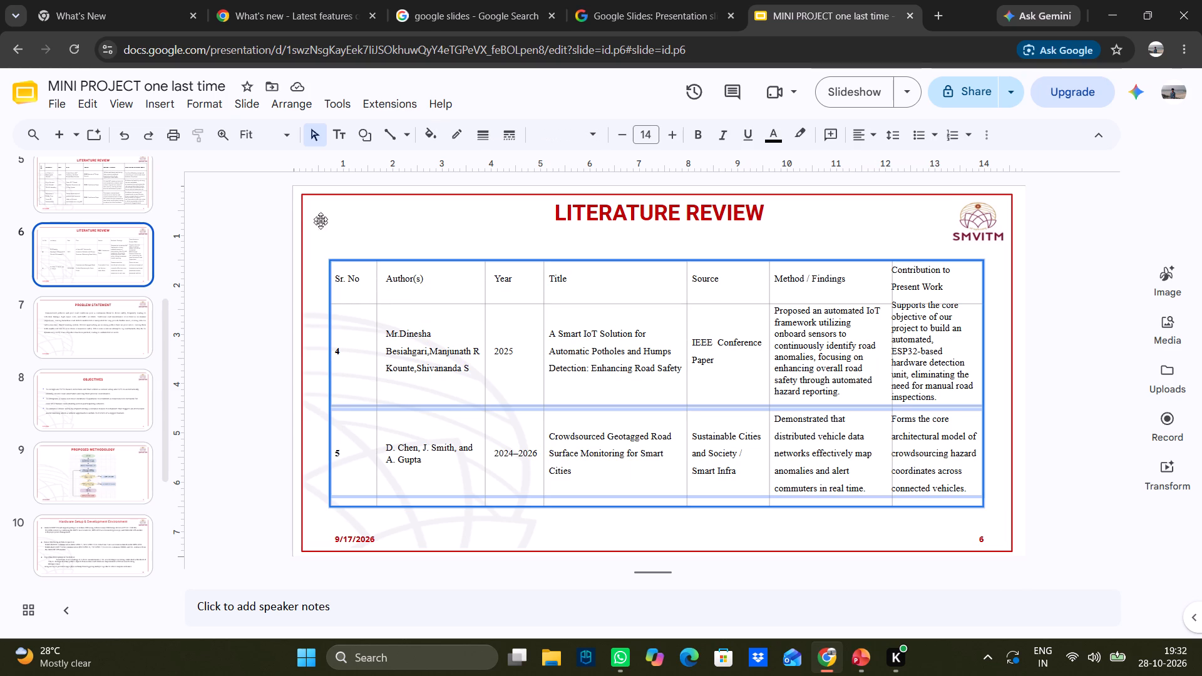
{"action": "left_click", "coordinate": [480, 140]}
{"action": "left_click", "coordinate": [508, 244]}
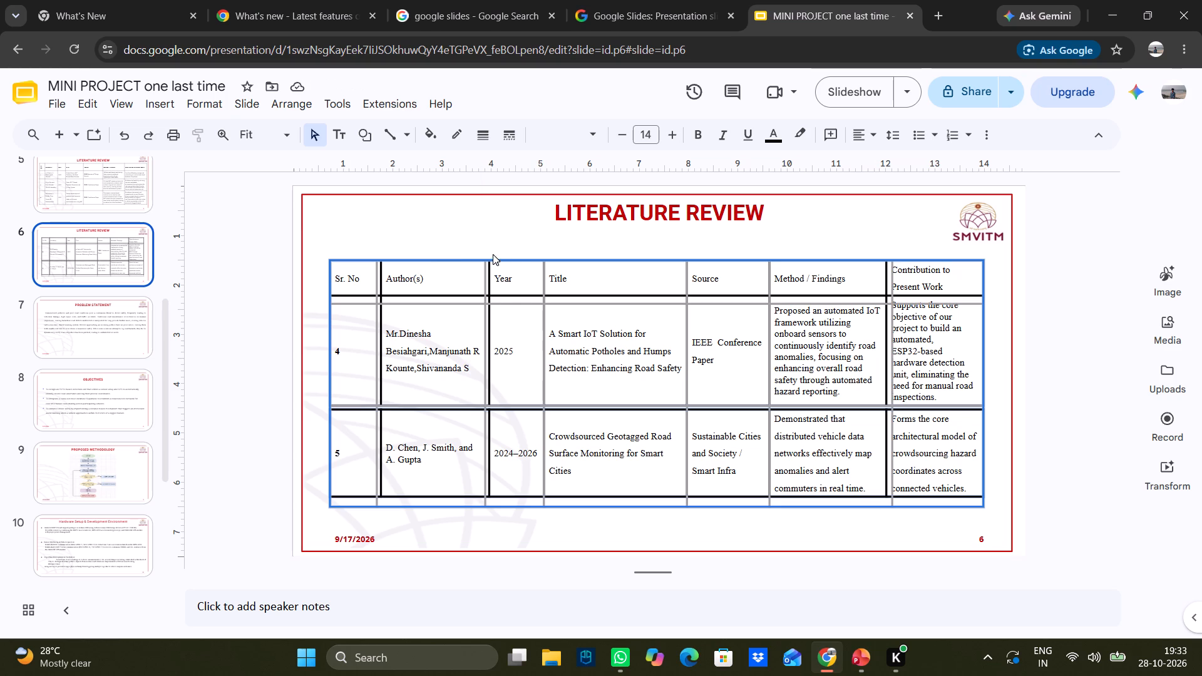
{"action": "left_click", "coordinate": [476, 231]}
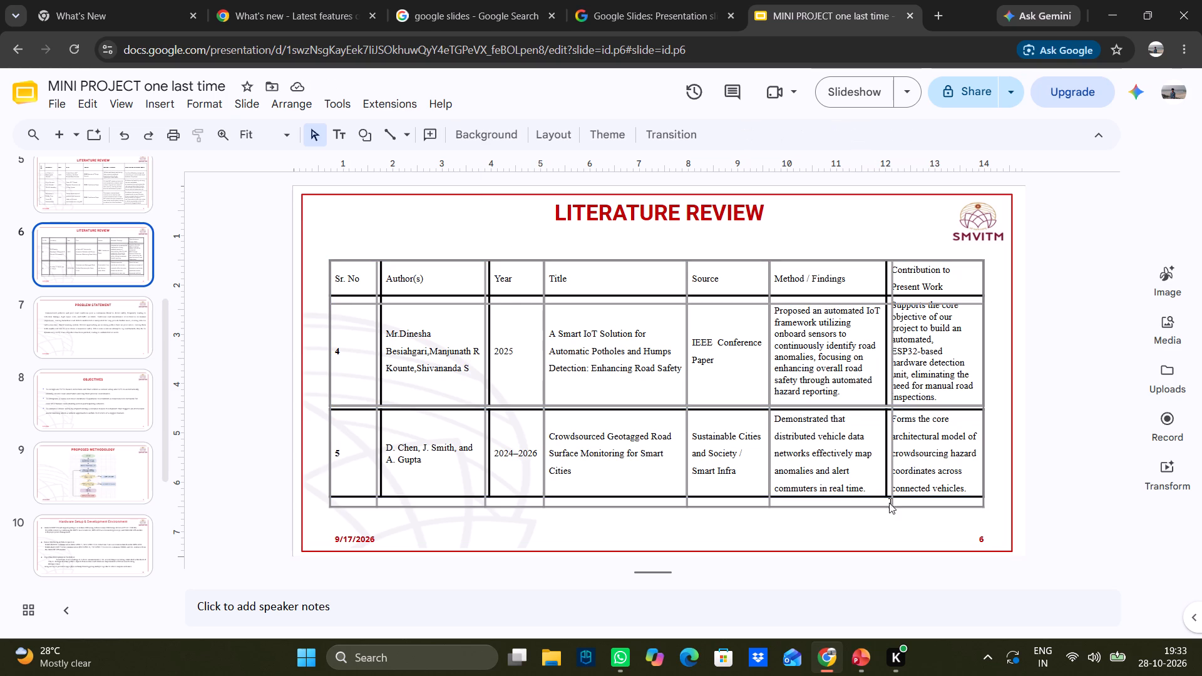
Delete the seven-column table grid overlaid on the original literature review tables on slide 6.
{"action": "left_click", "coordinate": [883, 510]}
{"action": "double_click", "coordinate": [885, 506]}
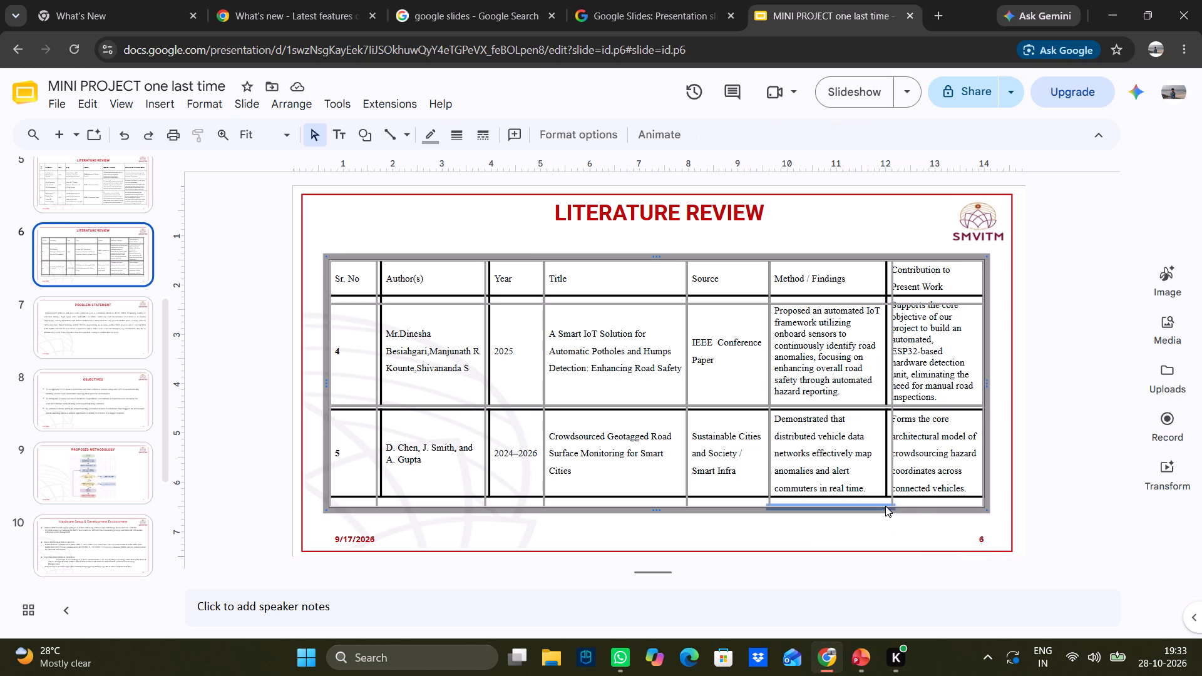
{"action": "left_click", "coordinate": [922, 526]}
{"action": "left_click", "coordinate": [987, 514]}
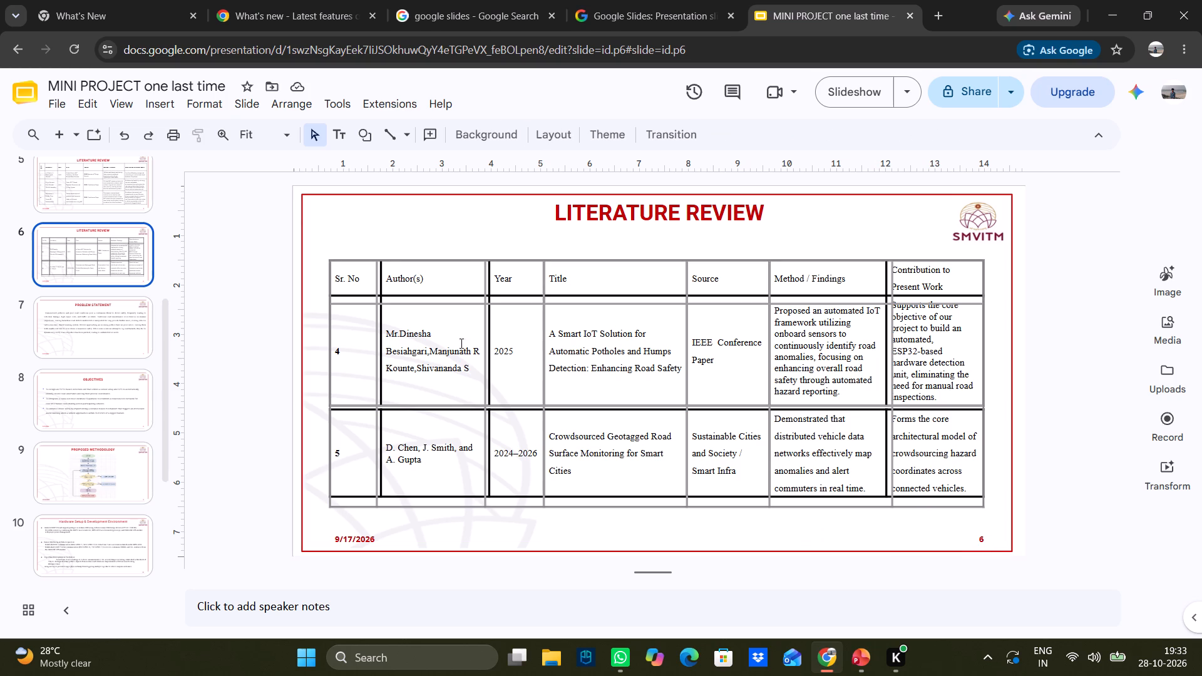
{"action": "left_click", "coordinate": [462, 505]}
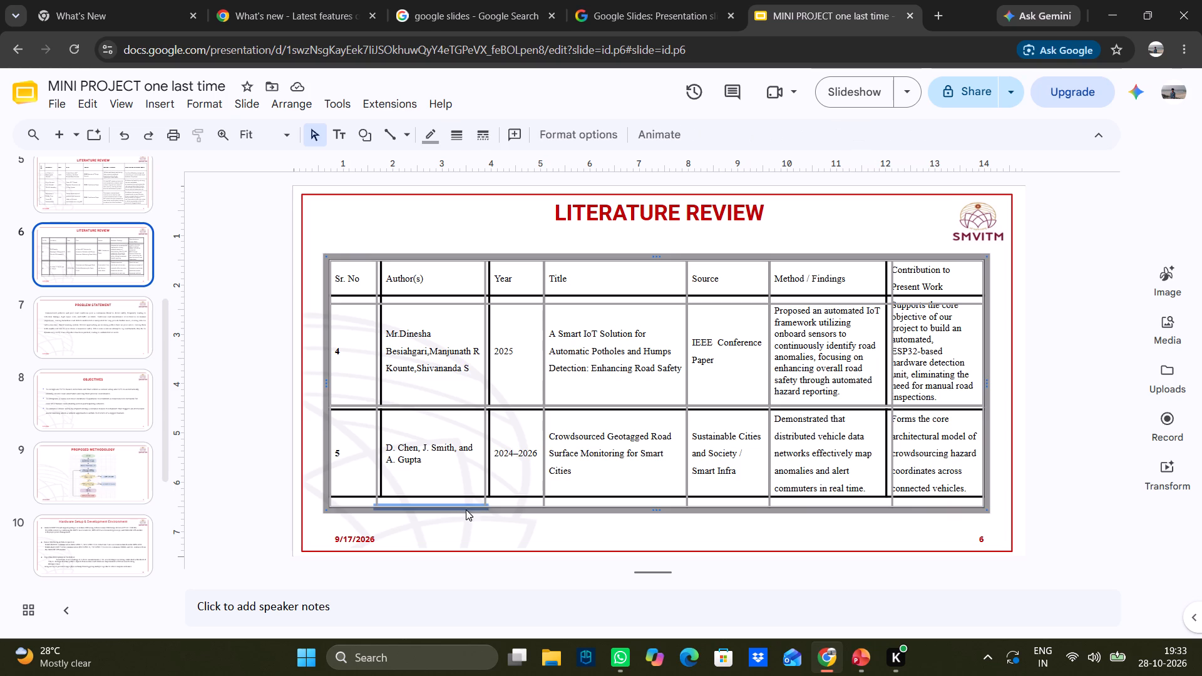
{"action": "left_click", "coordinate": [515, 511]}
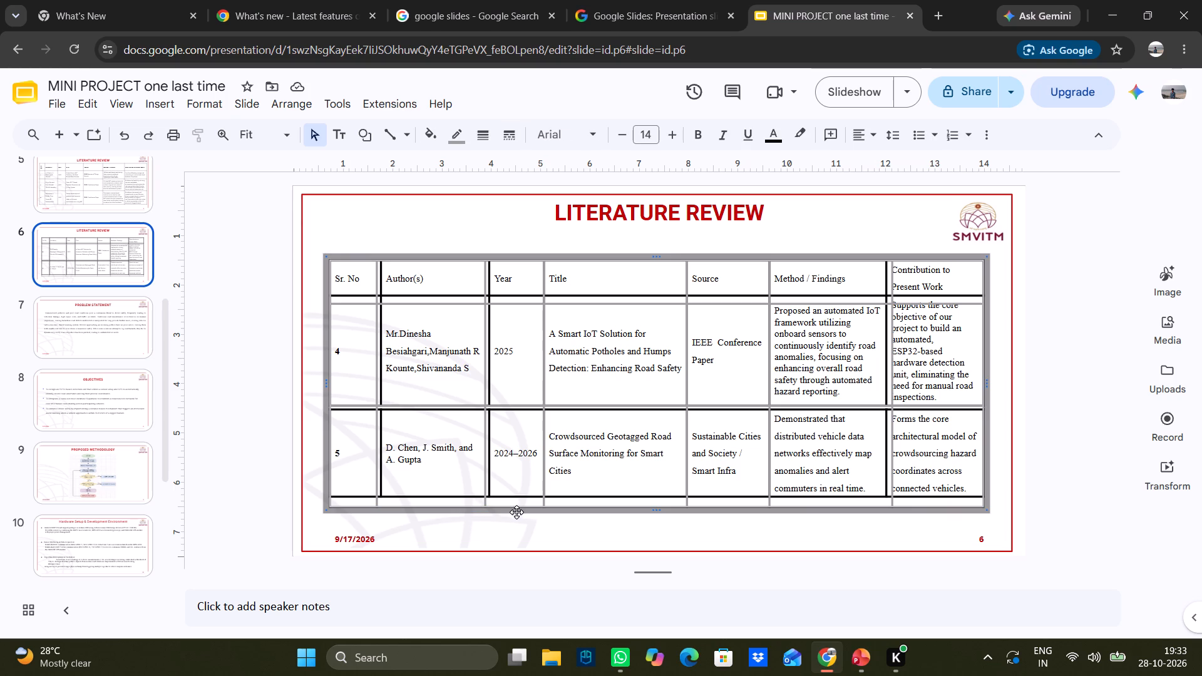
{"action": "right_click", "coordinate": [516, 512]}
{"action": "right_click", "coordinate": [528, 510]}
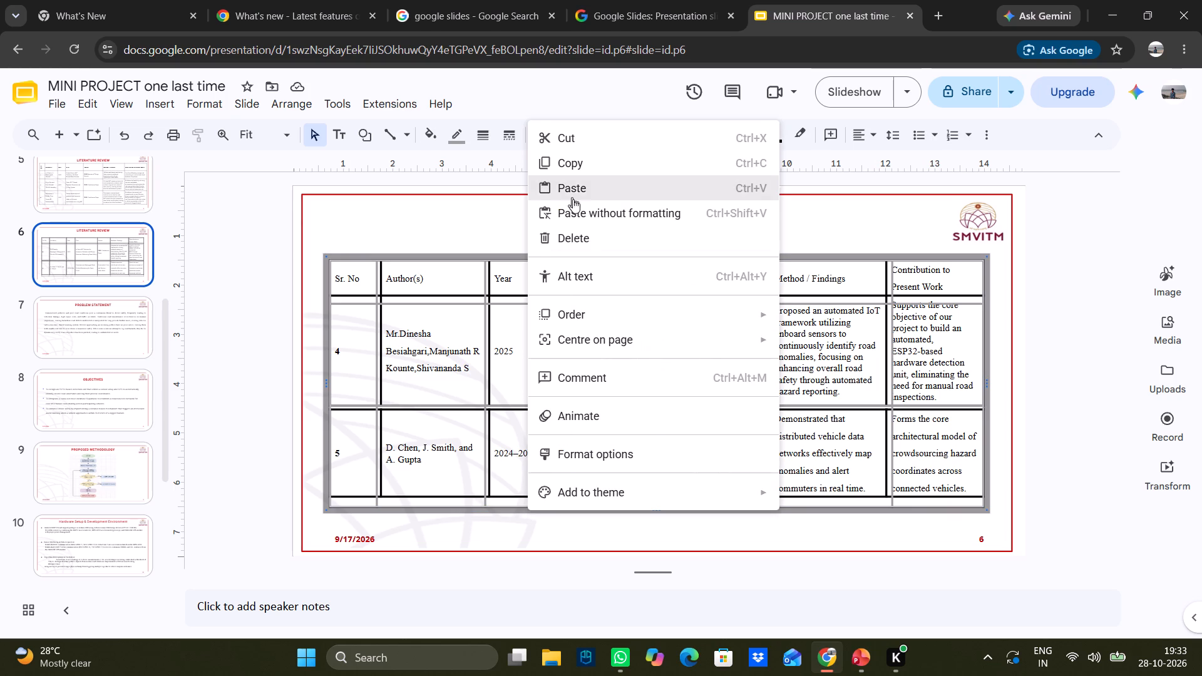
{"action": "left_click", "coordinate": [582, 238]}
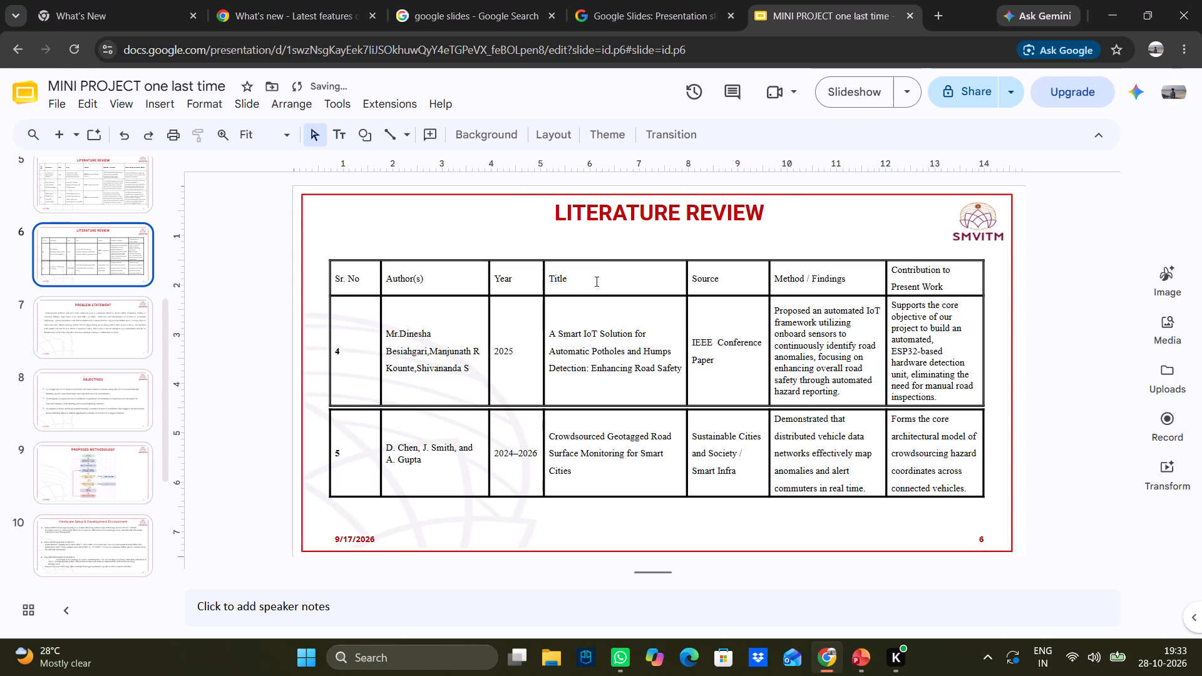
Lower the bottom border of the table holding row 4 until it meets the top of the row 5 table.
{"action": "left_click", "coordinate": [419, 404]}
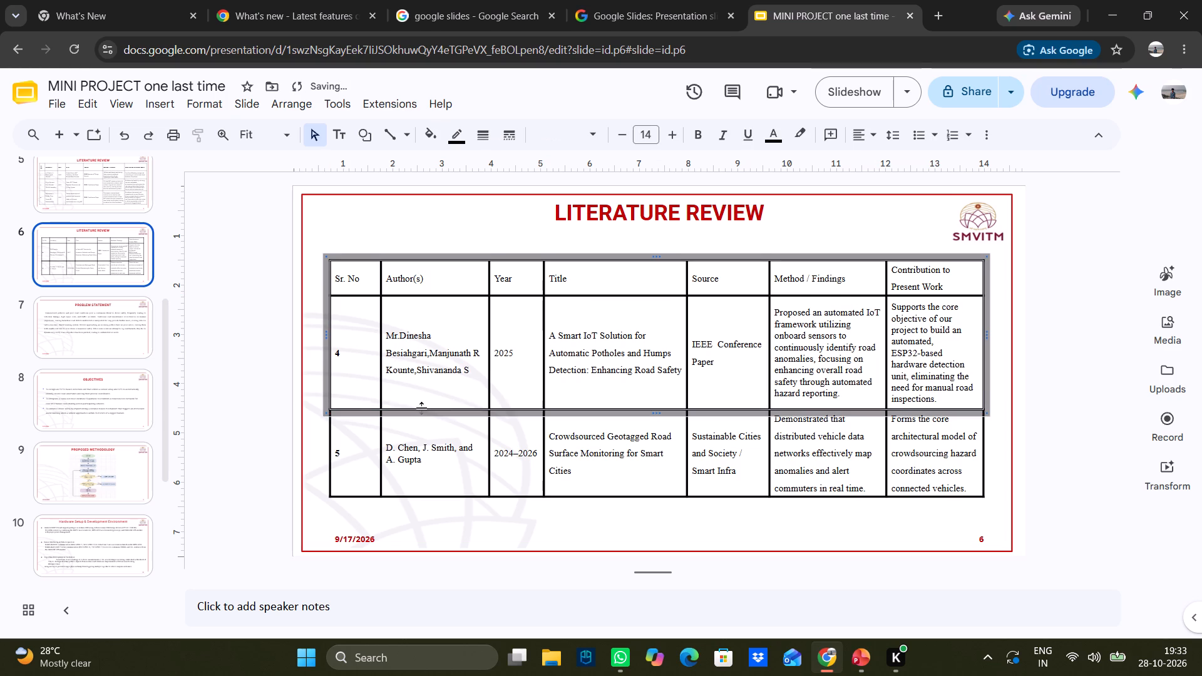
{"action": "left_click", "coordinate": [532, 507]}
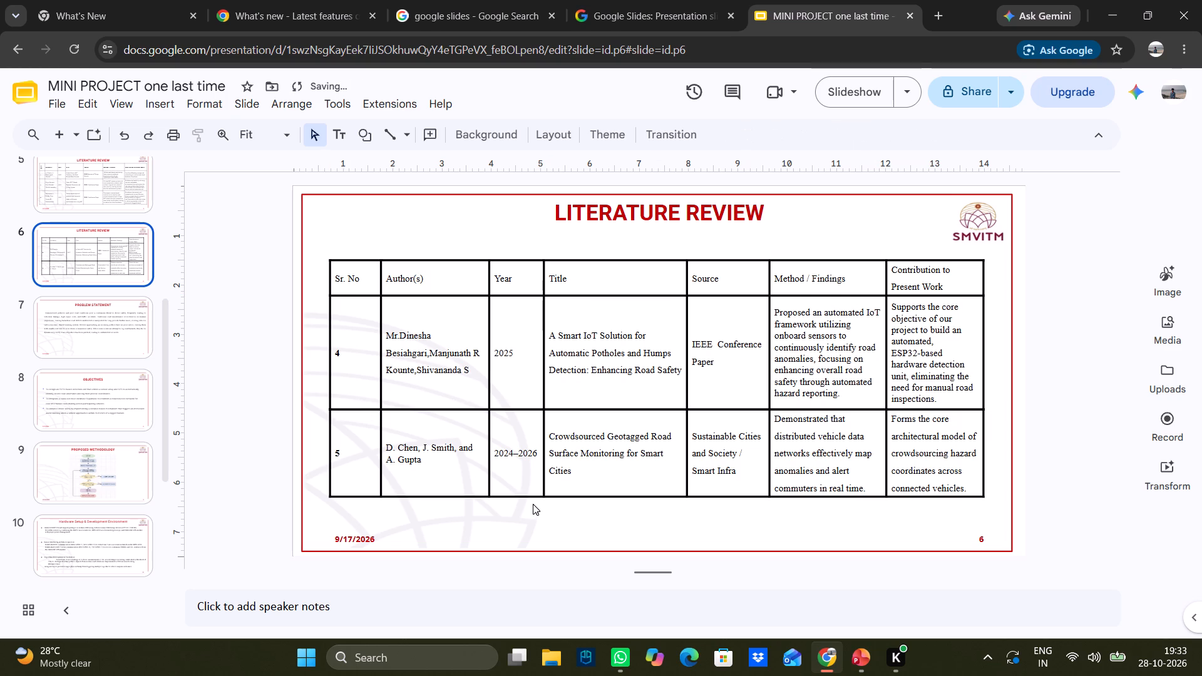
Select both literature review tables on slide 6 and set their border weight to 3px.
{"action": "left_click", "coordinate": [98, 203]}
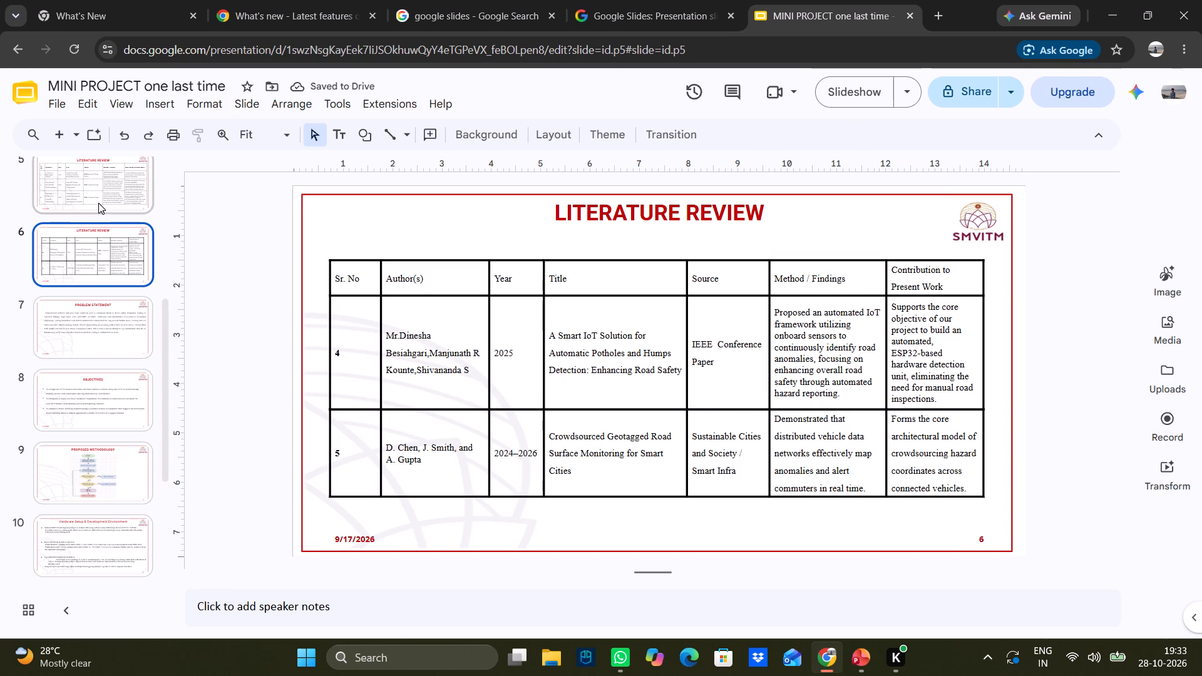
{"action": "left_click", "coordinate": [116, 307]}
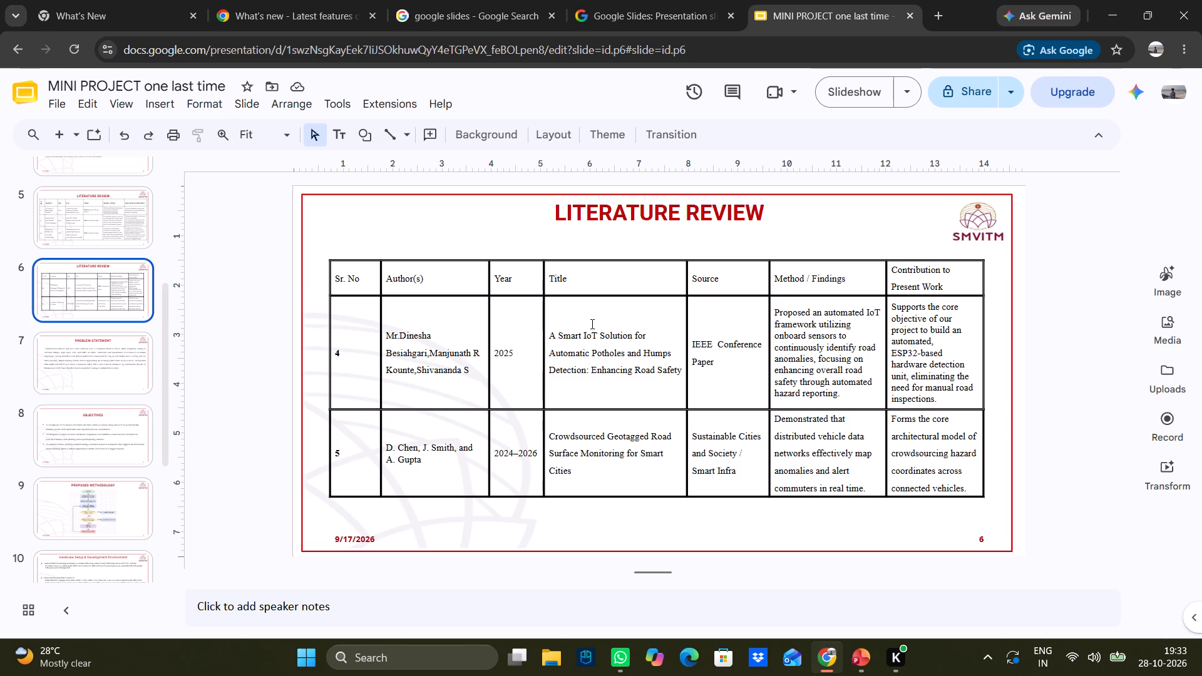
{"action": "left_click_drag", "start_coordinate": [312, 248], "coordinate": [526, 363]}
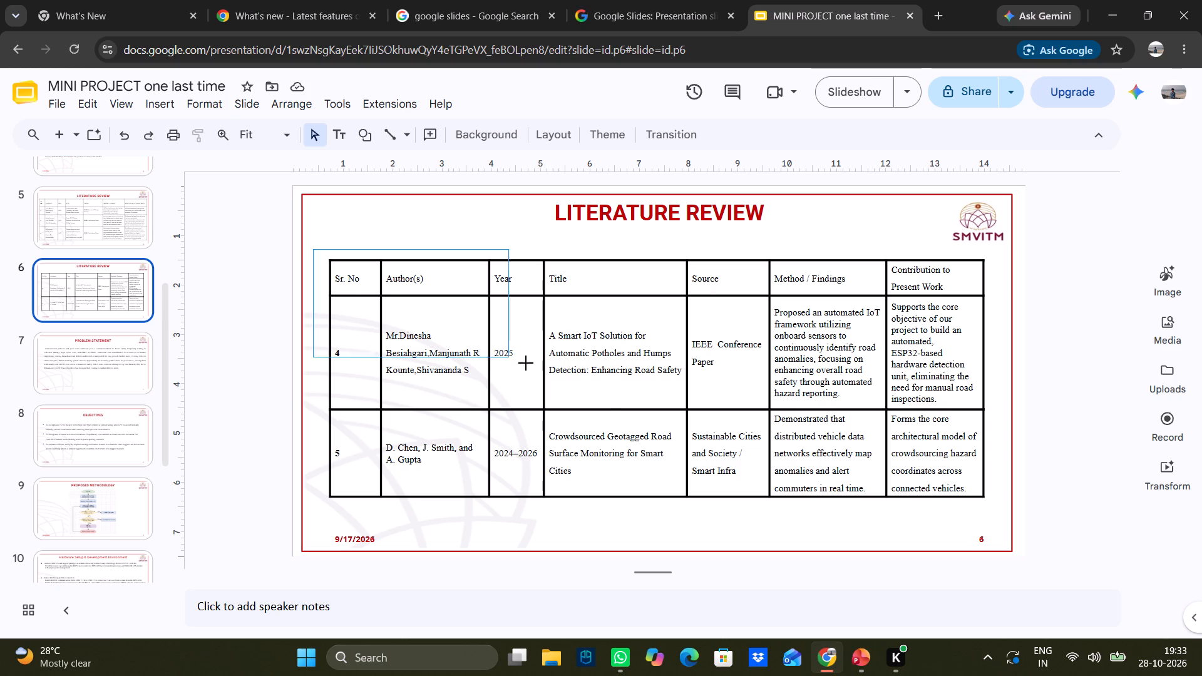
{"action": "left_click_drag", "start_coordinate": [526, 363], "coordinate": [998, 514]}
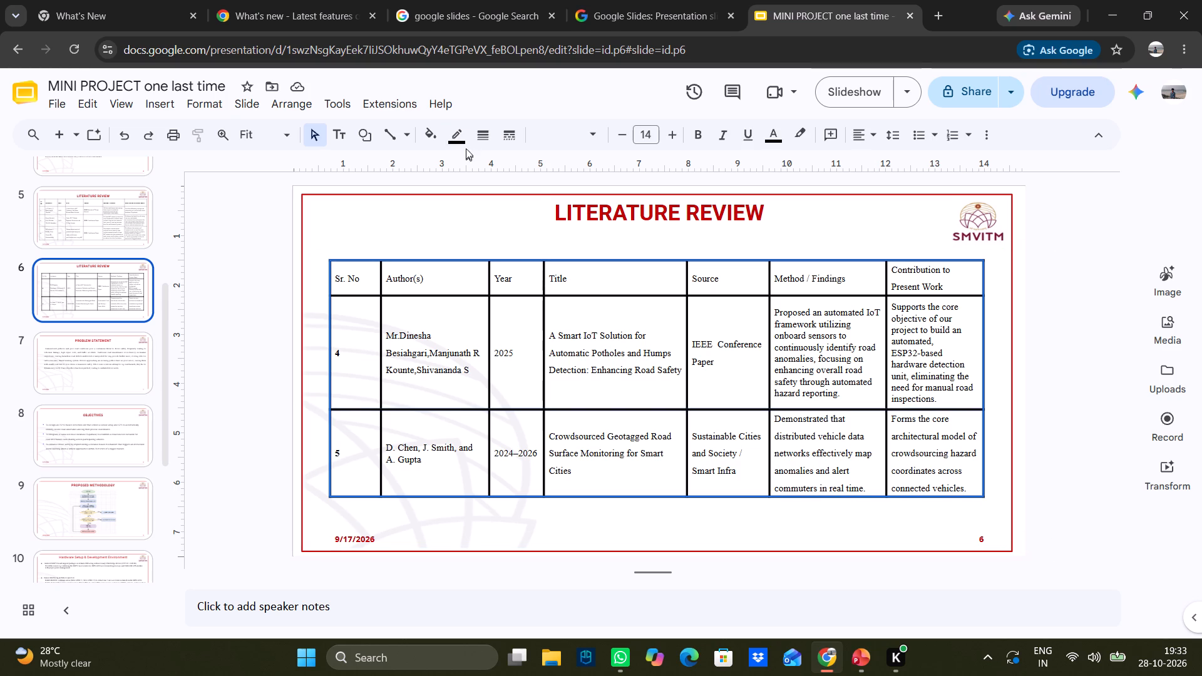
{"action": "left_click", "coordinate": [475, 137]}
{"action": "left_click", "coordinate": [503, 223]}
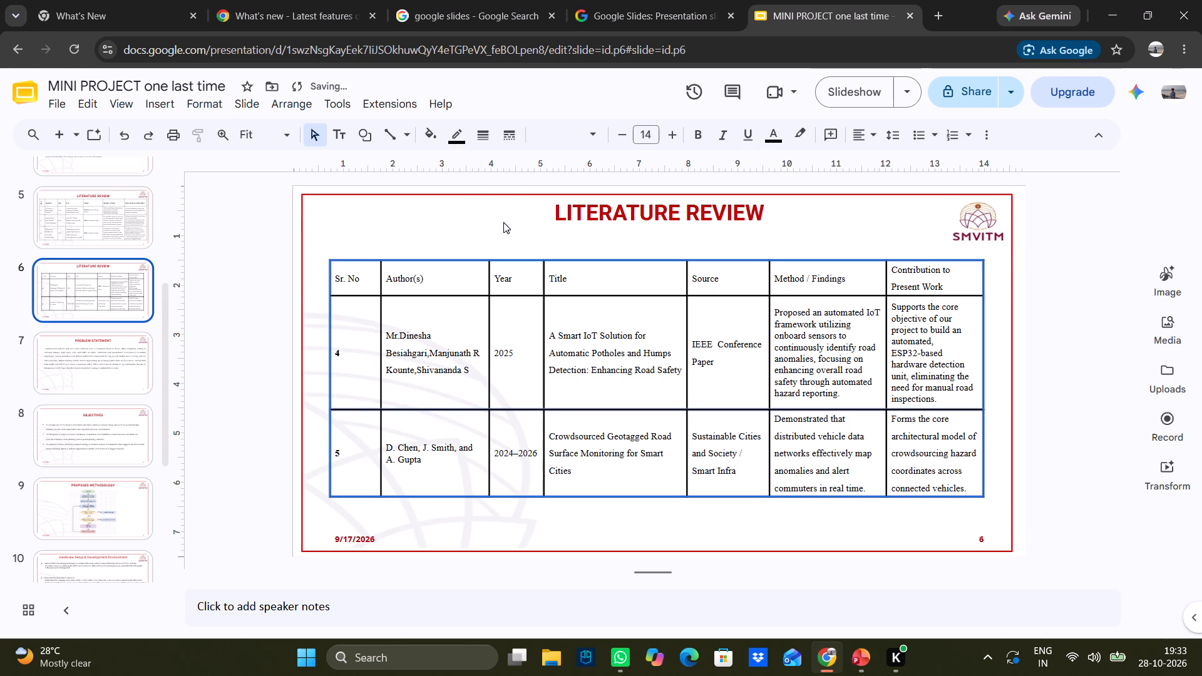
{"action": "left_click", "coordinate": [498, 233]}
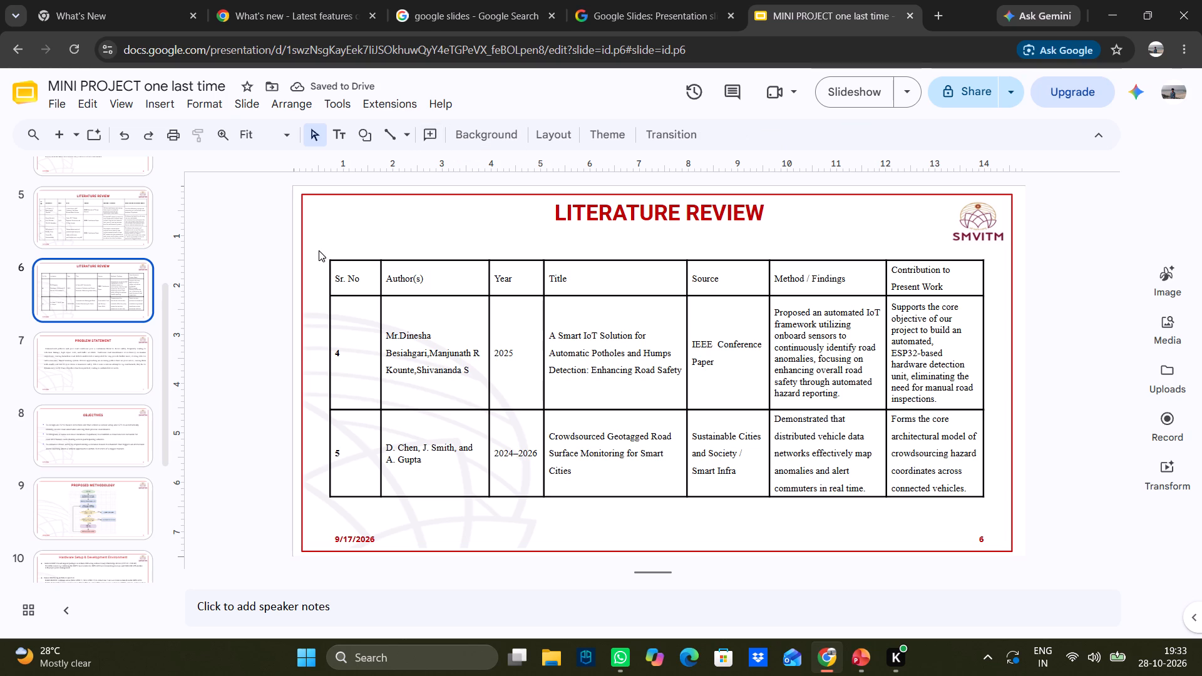
Select both literature review tables on slide 6 and set their border weight to 2px.
{"action": "left_click_drag", "start_coordinate": [319, 250], "coordinate": [995, 513]}
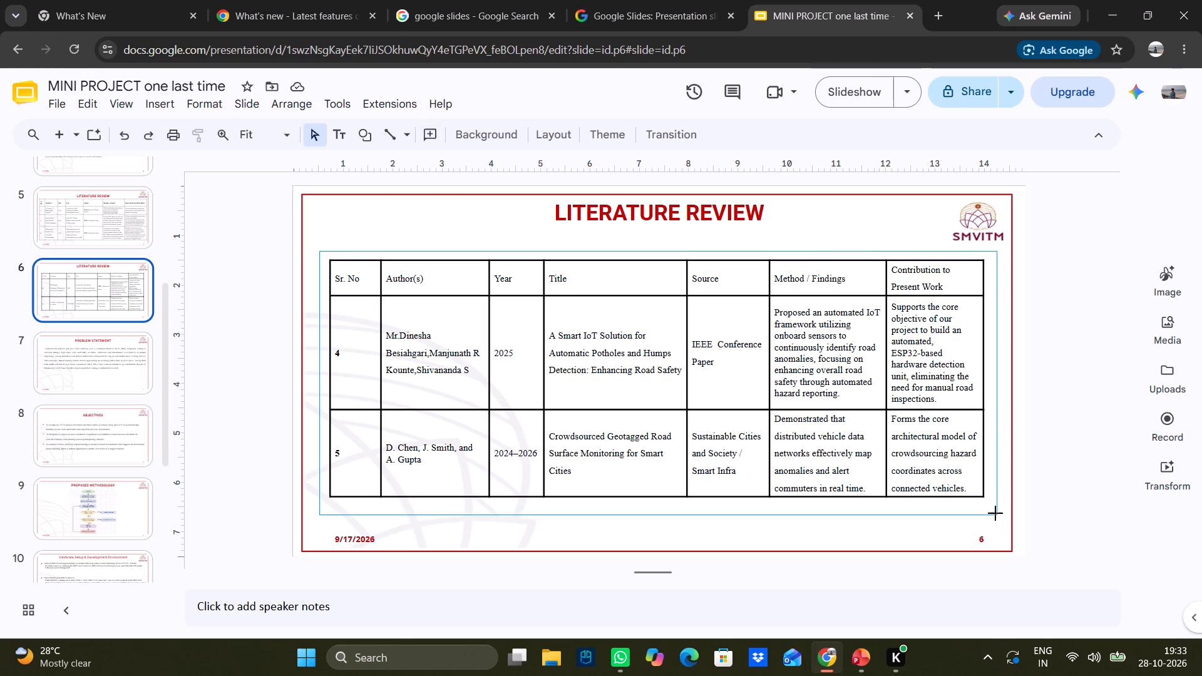
{"action": "left_click_drag", "start_coordinate": [995, 513], "coordinate": [996, 513]}
{"action": "left_click", "coordinate": [459, 136]}
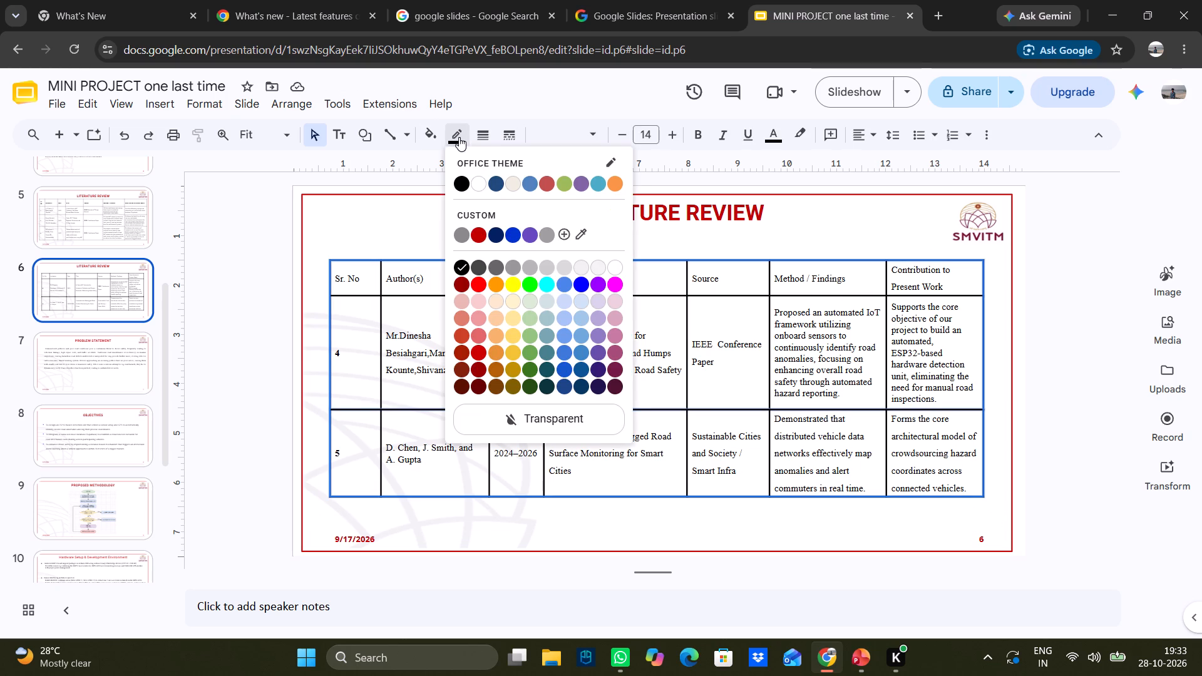
{"action": "left_click", "coordinate": [486, 136]}
{"action": "left_click", "coordinate": [492, 193]}
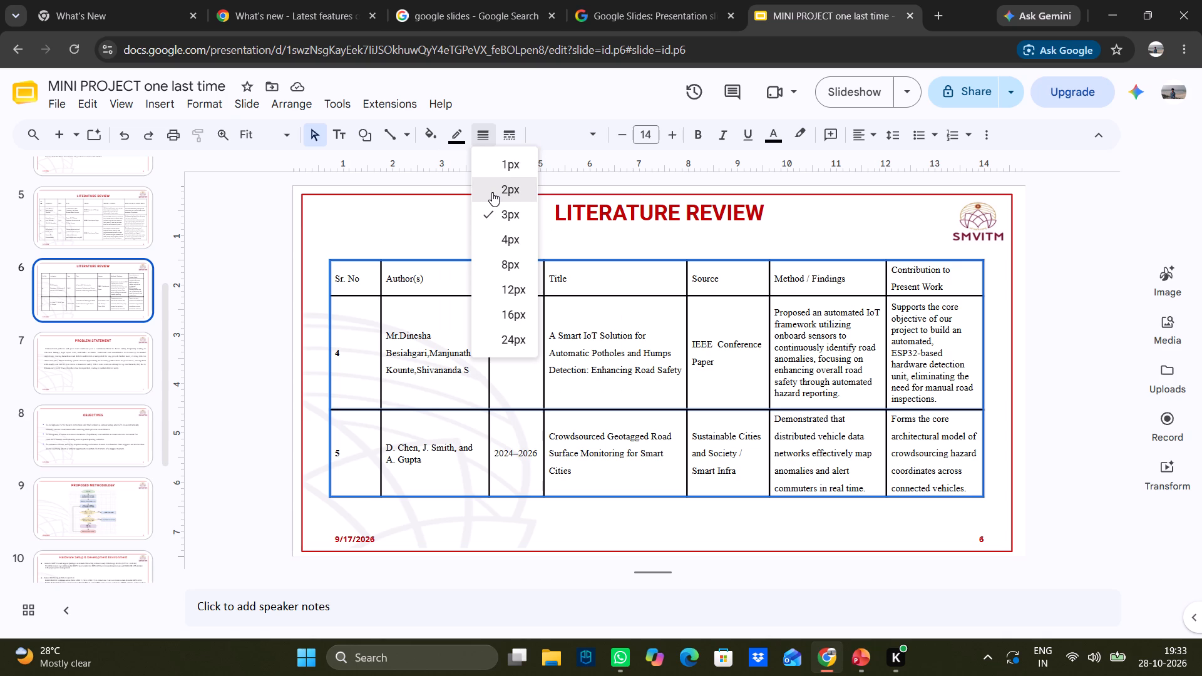
{"action": "left_click", "coordinate": [473, 232]}
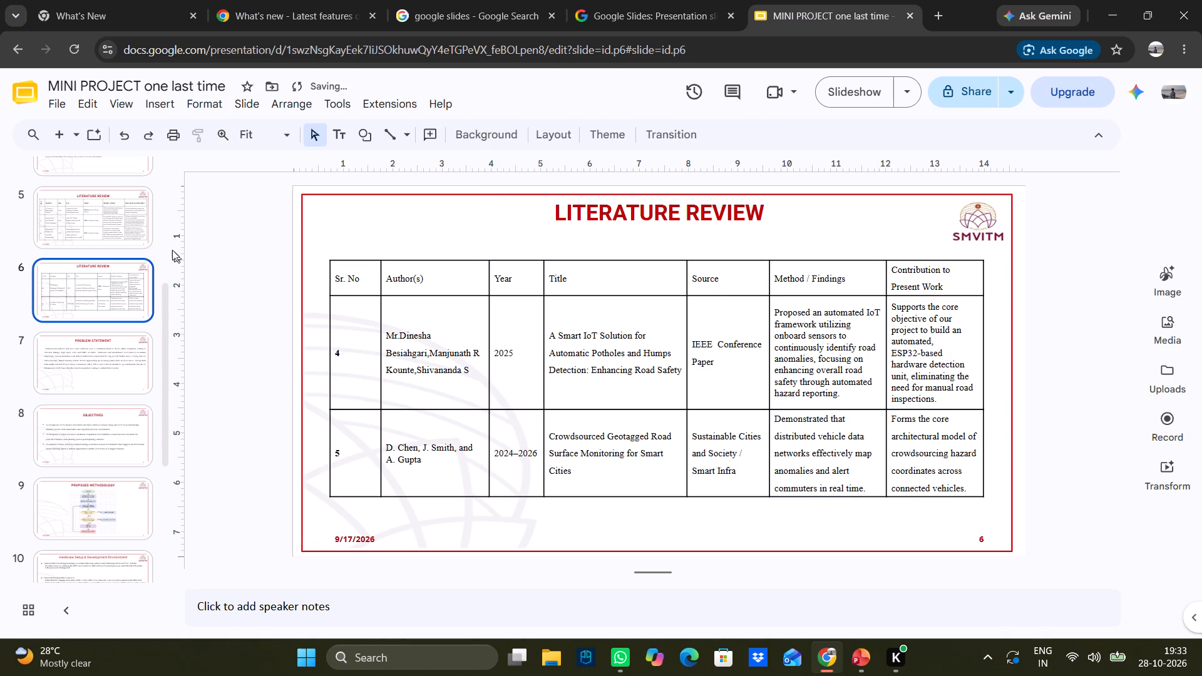
Review the literature review, problem statement and objectives slides, from slide 5 through slide 8.
{"action": "left_click", "coordinate": [131, 223]}
{"action": "left_click", "coordinate": [124, 270]}
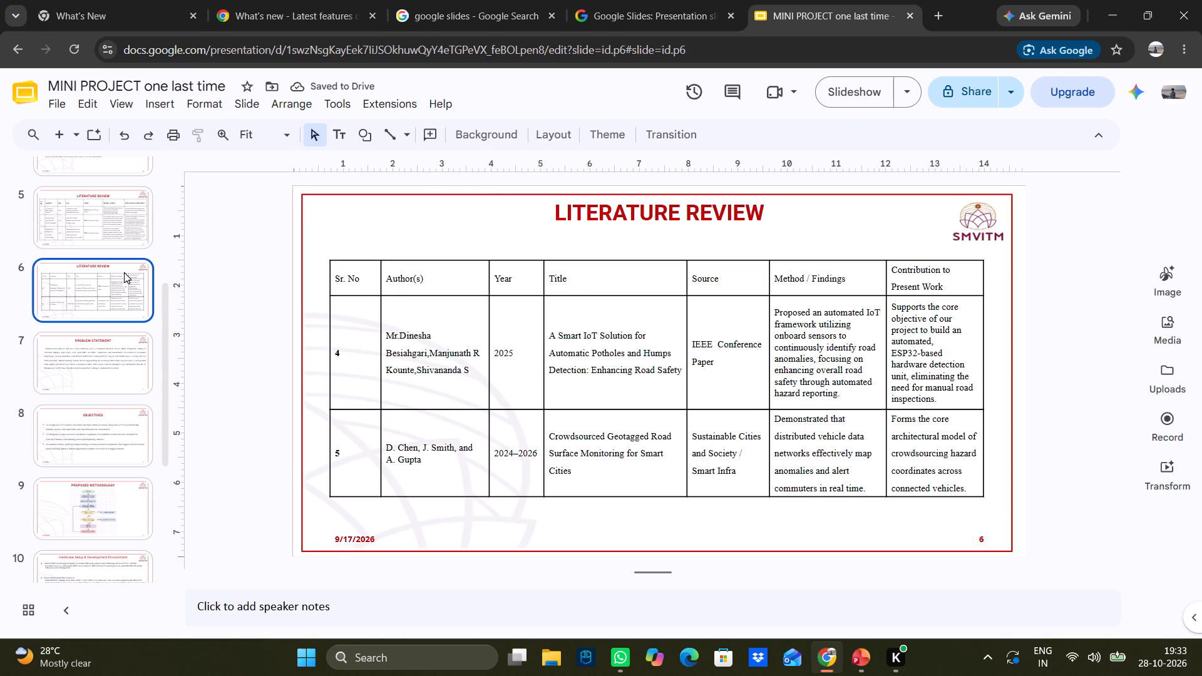
{"action": "left_click", "coordinate": [104, 362]}
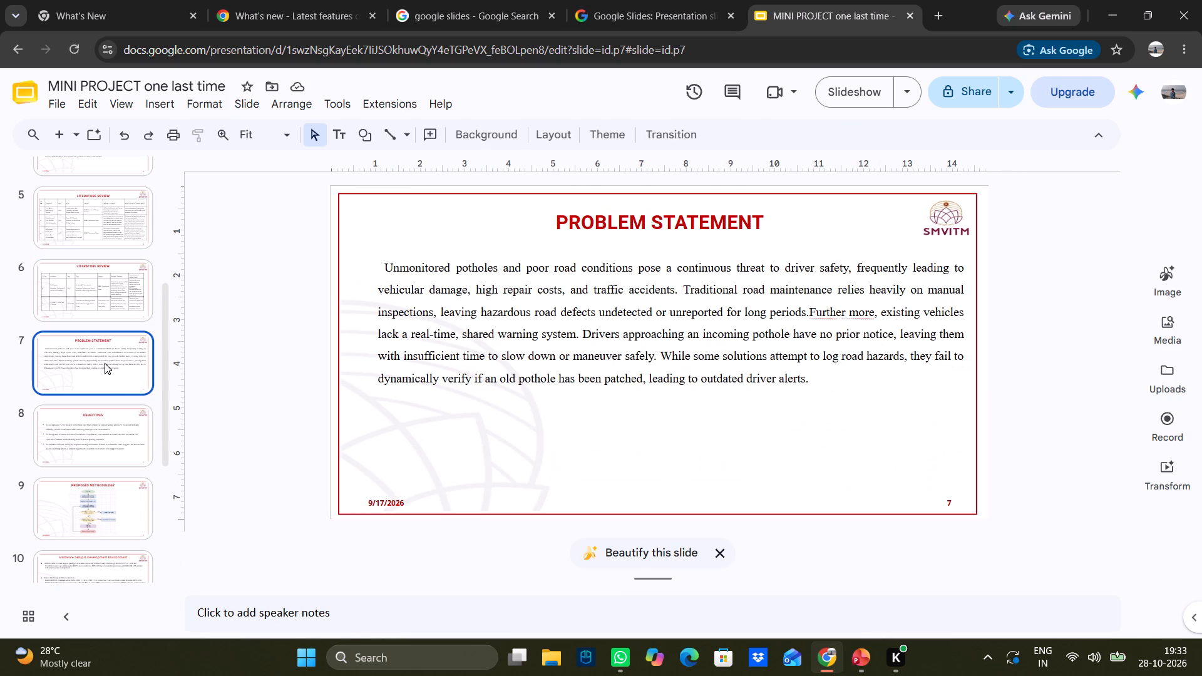
{"action": "left_click", "coordinate": [95, 434]}
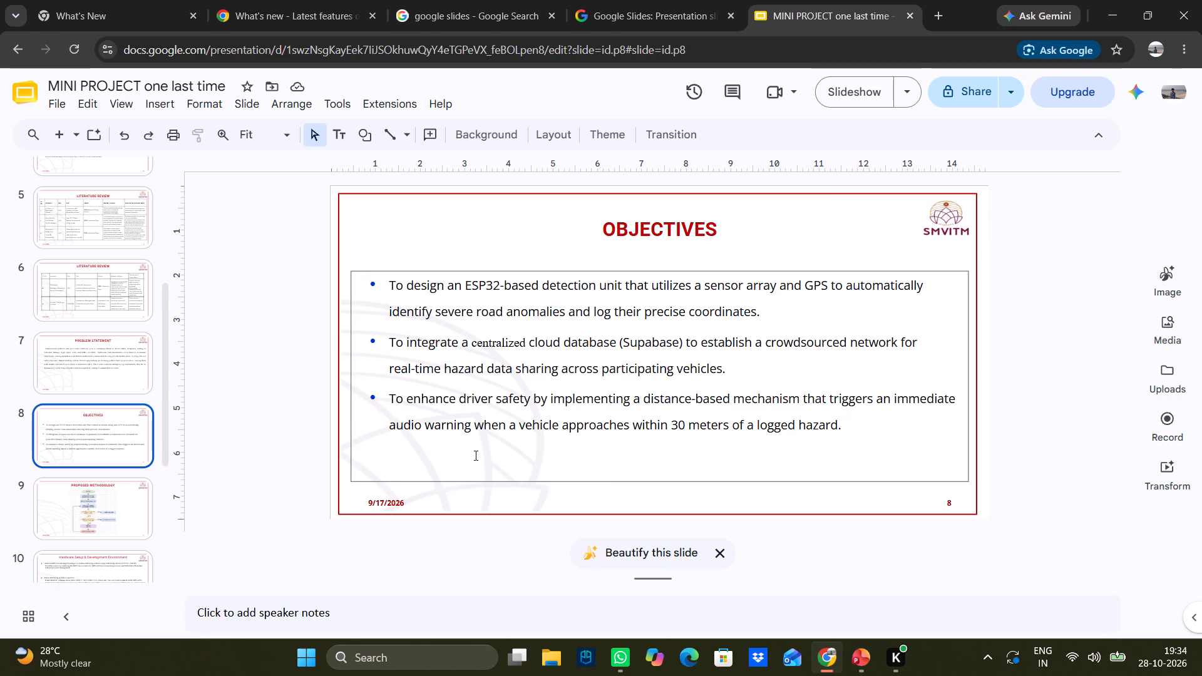
{"action": "left_click", "coordinate": [974, 533]}
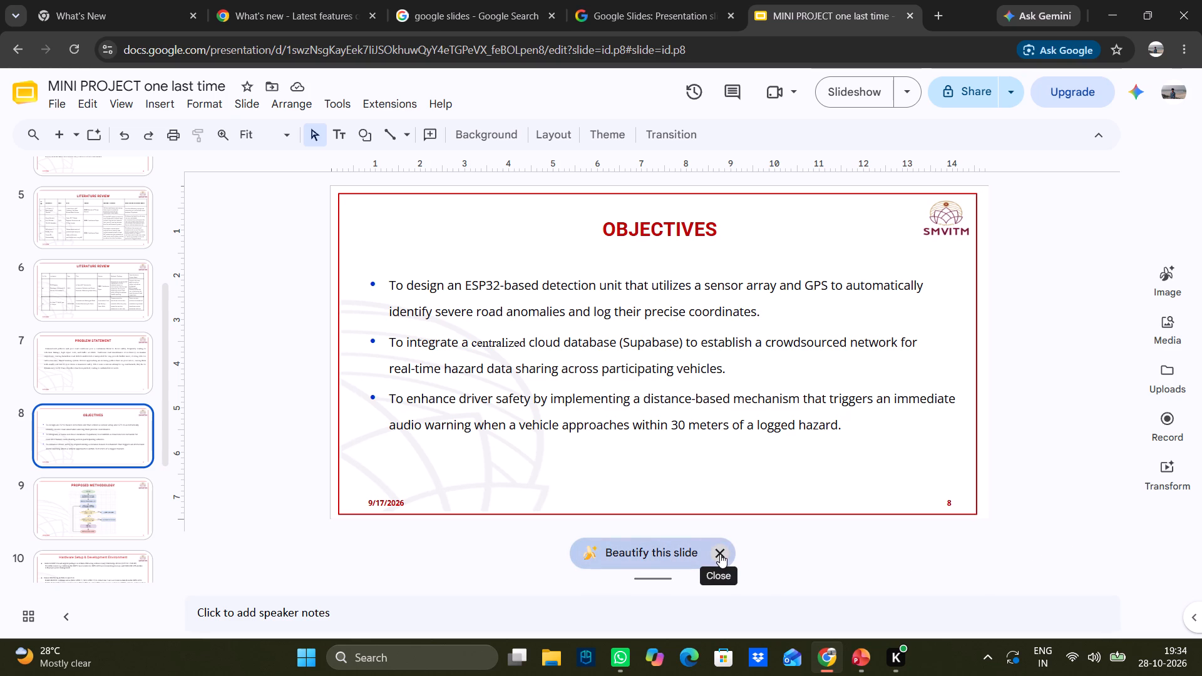
{"action": "left_click", "coordinate": [823, 560]}
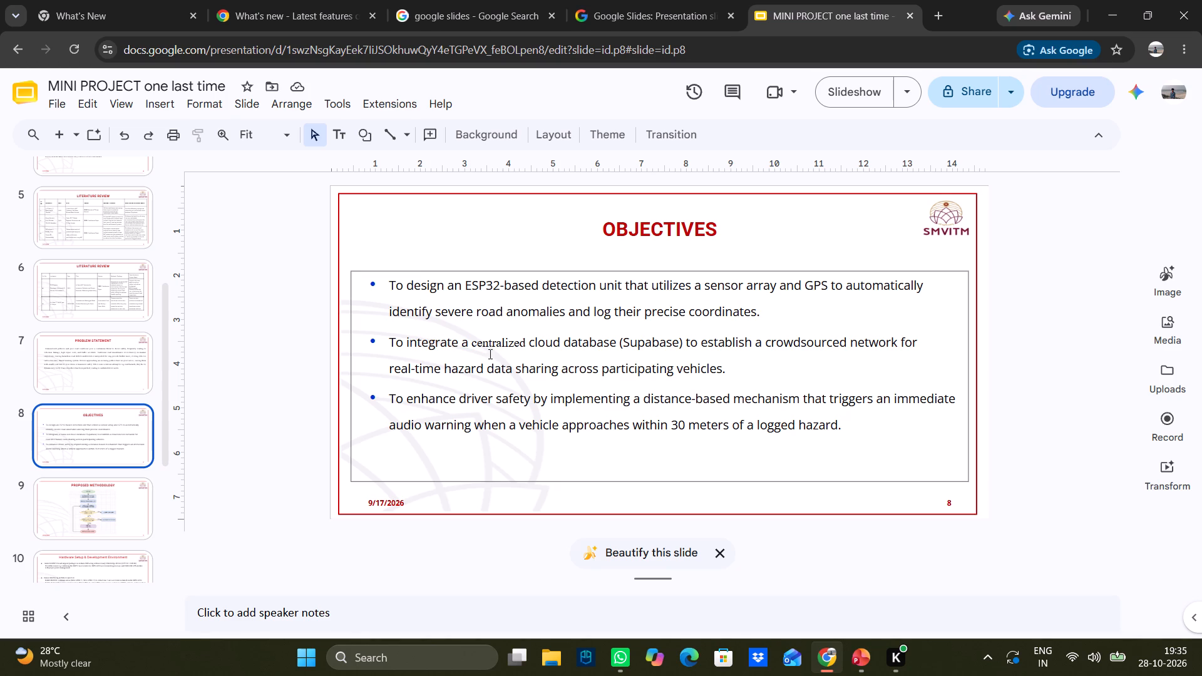
Set the font of the word "centralized" in the second objective on slide 8 to Times New Roman.
{"action": "left_click_drag", "start_coordinate": [526, 342], "coordinate": [501, 344]}
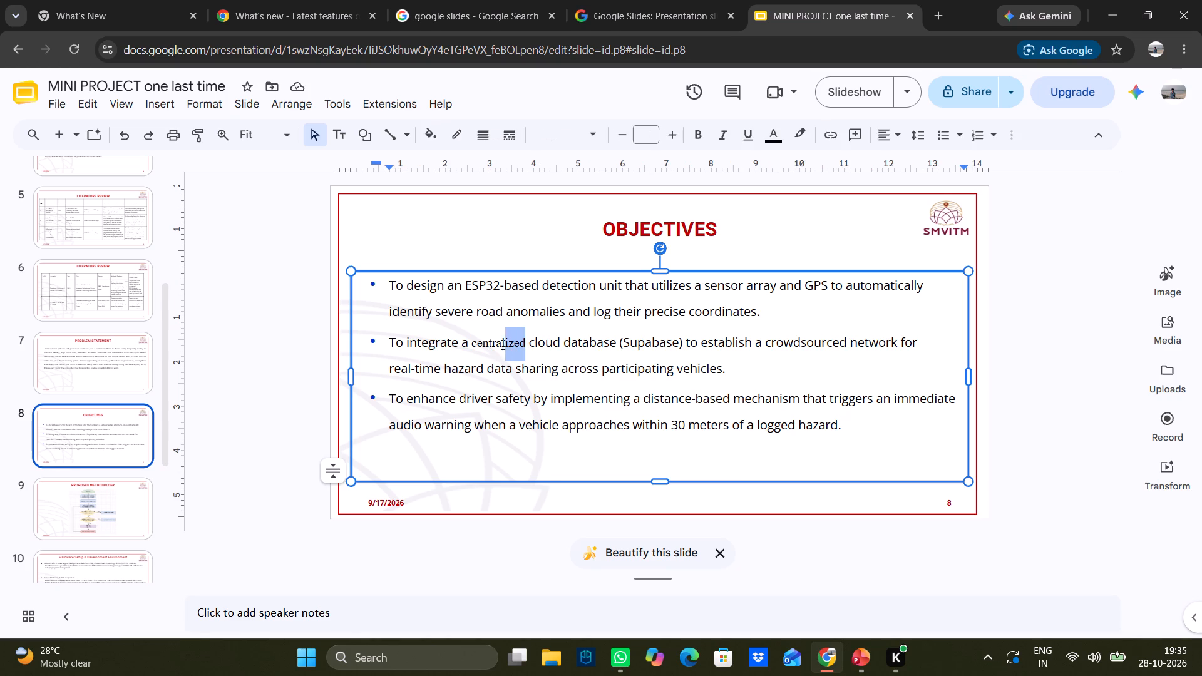
{"action": "left_click_drag", "start_coordinate": [501, 344], "coordinate": [473, 343]}
{"action": "double_click", "coordinate": [473, 343]}
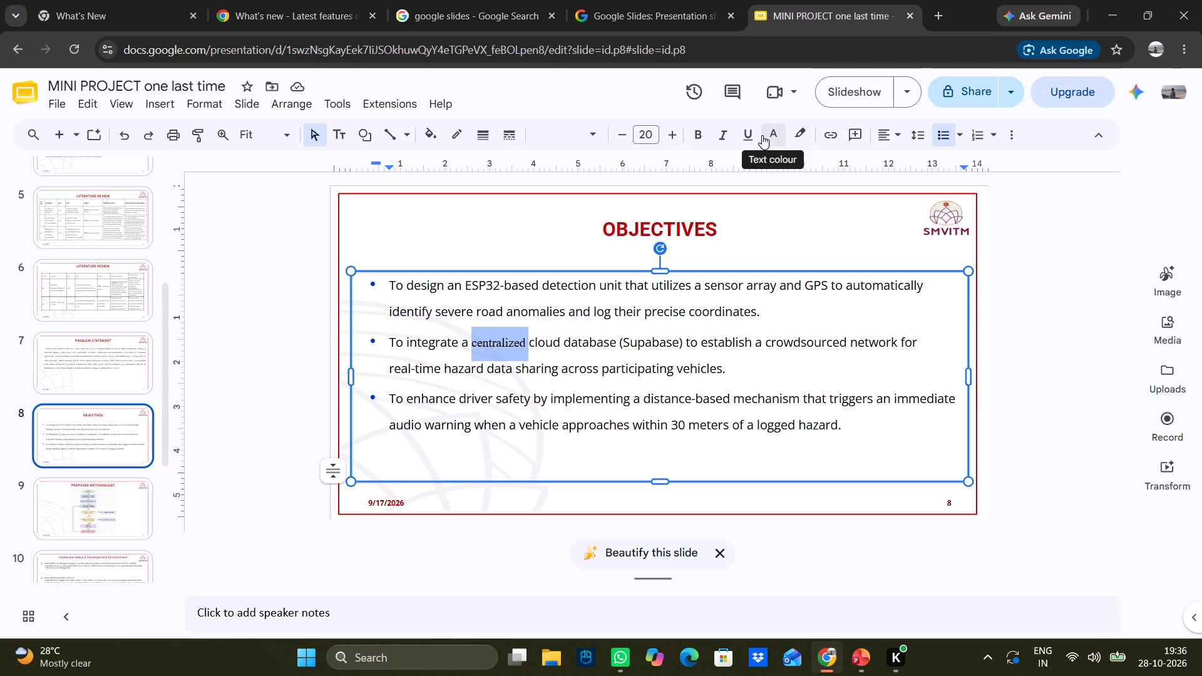
{"action": "left_click", "coordinate": [594, 138]}
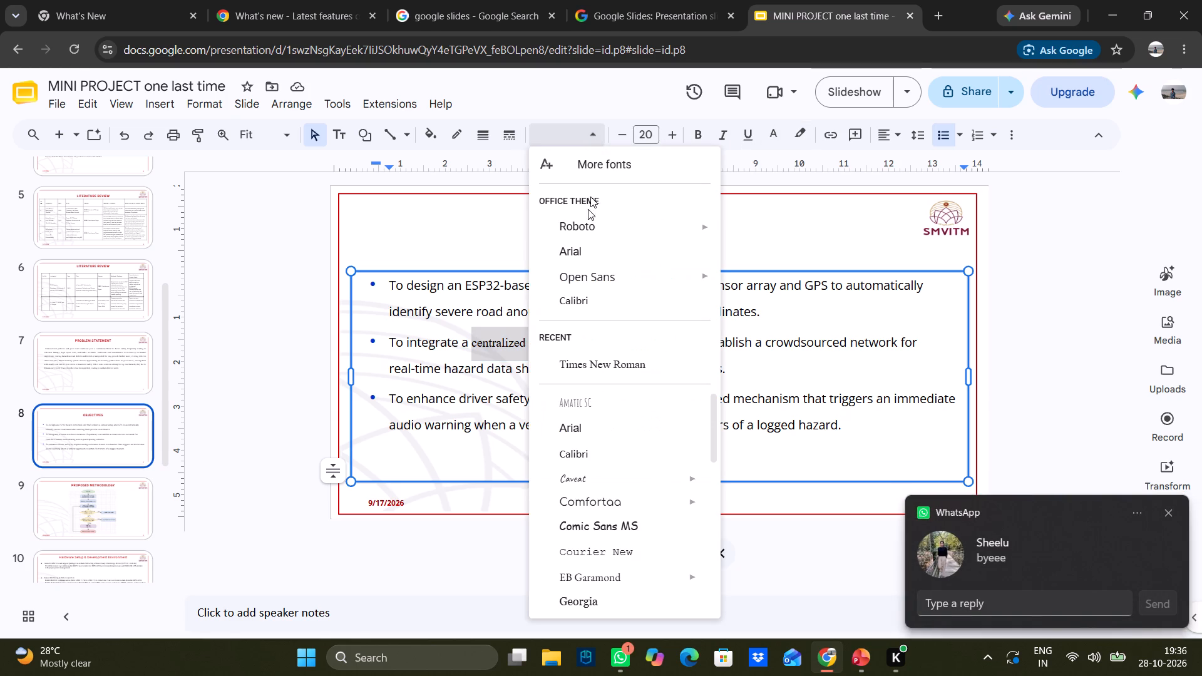
{"action": "scroll", "coordinate": [602, 580], "scroll_direction": "down", "scroll_amount": 5}
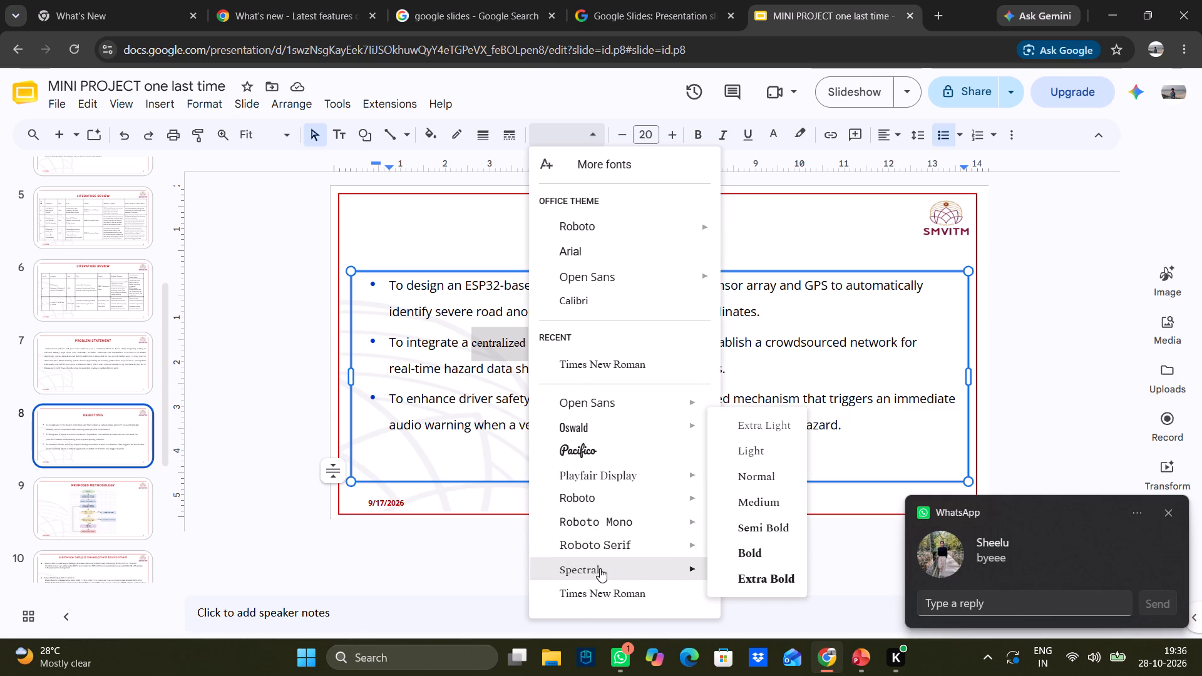
{"action": "scroll", "coordinate": [600, 568], "scroll_direction": "down", "scroll_amount": 5}
{"action": "left_click", "coordinate": [610, 550]}
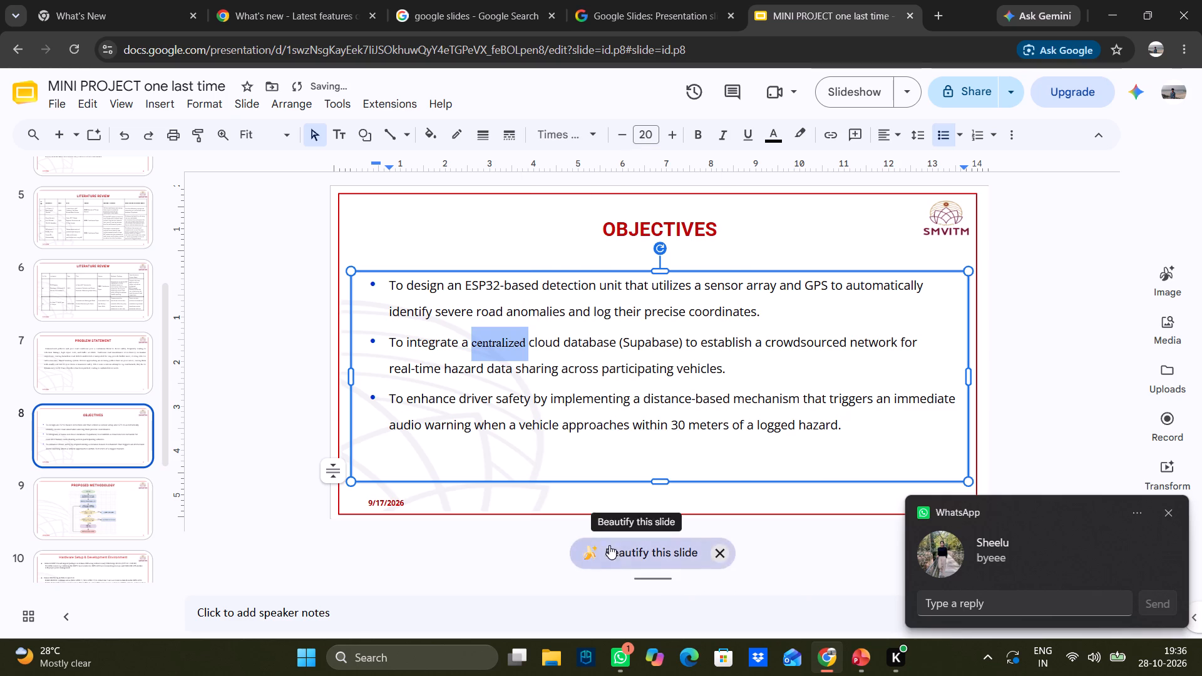
{"action": "left_click", "coordinate": [689, 499]}
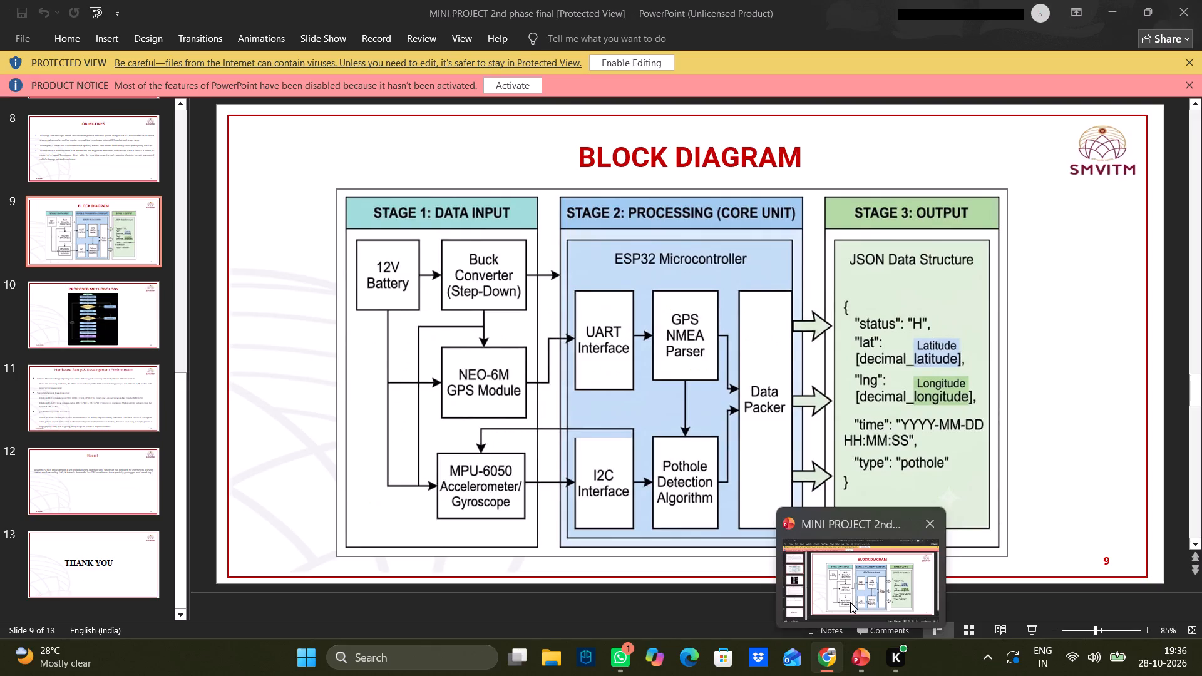
Switch to the MINI PROJECT 2nd phase final deck in PowerPoint, examine its Objectives slide, and return to Google Slides.
{"action": "left_click", "coordinate": [850, 601]}
{"action": "scroll", "coordinate": [814, 468], "scroll_direction": "down", "scroll_amount": 3}
{"action": "scroll", "coordinate": [813, 461], "scroll_direction": "up", "scroll_amount": 2}
{"action": "scroll", "coordinate": [813, 461], "scroll_direction": "down", "scroll_amount": 1}
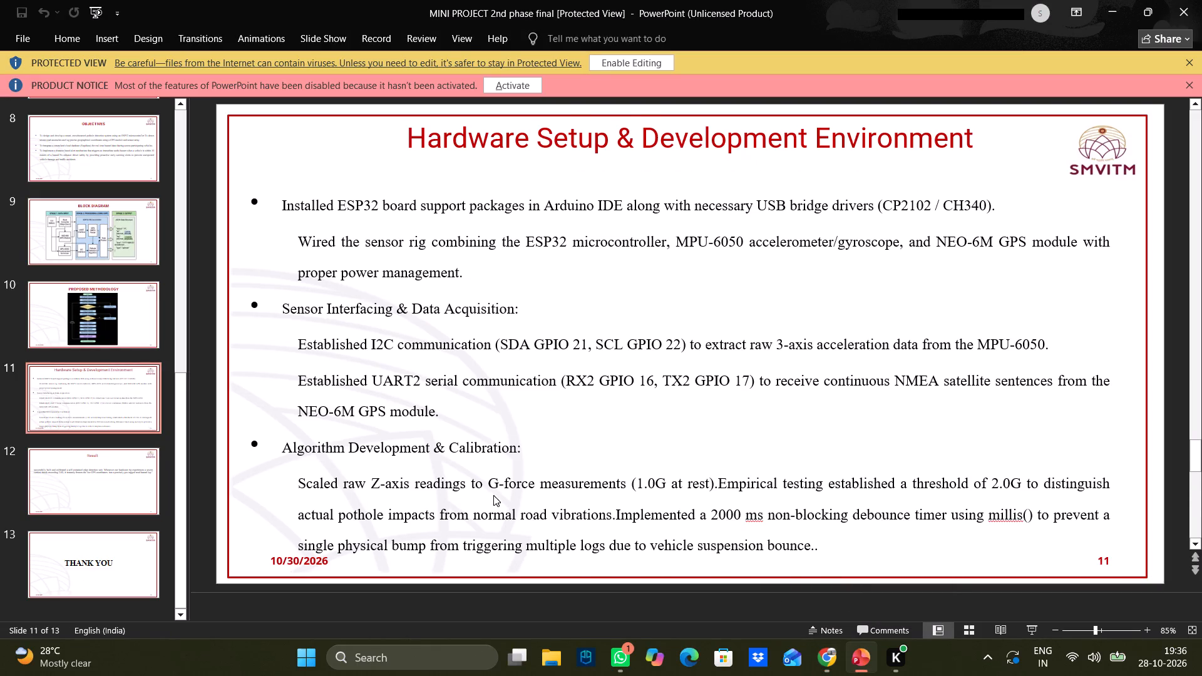
{"action": "left_click", "coordinate": [125, 153]}
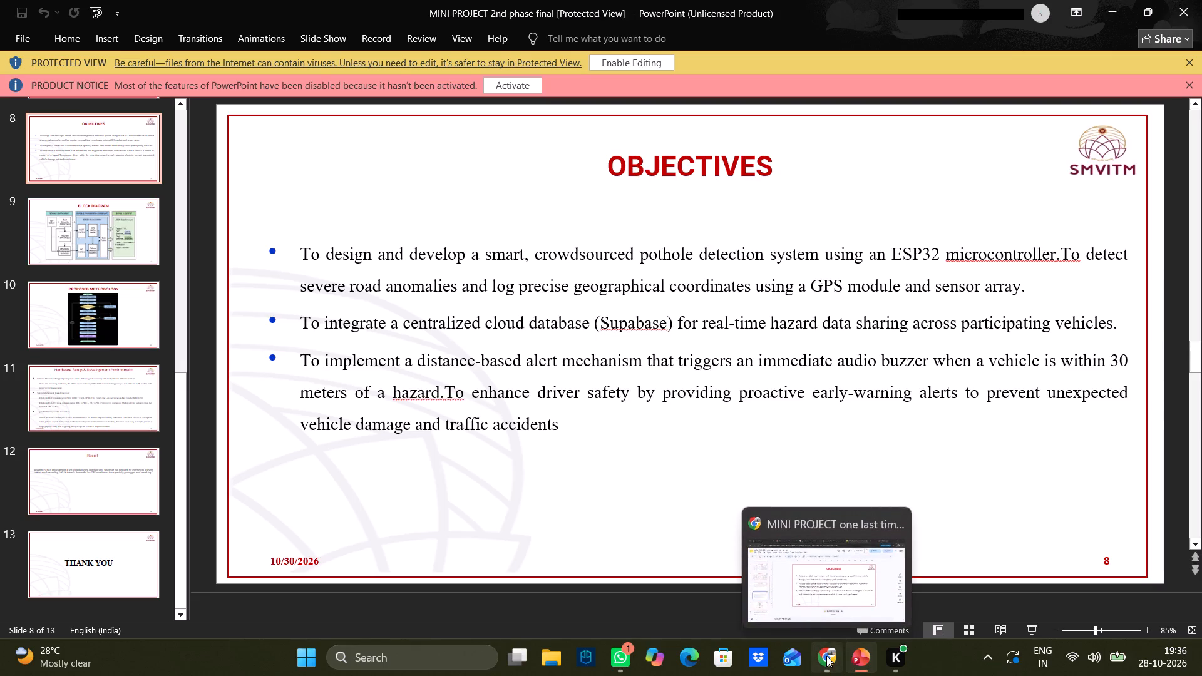
{"action": "left_click", "coordinate": [815, 586]}
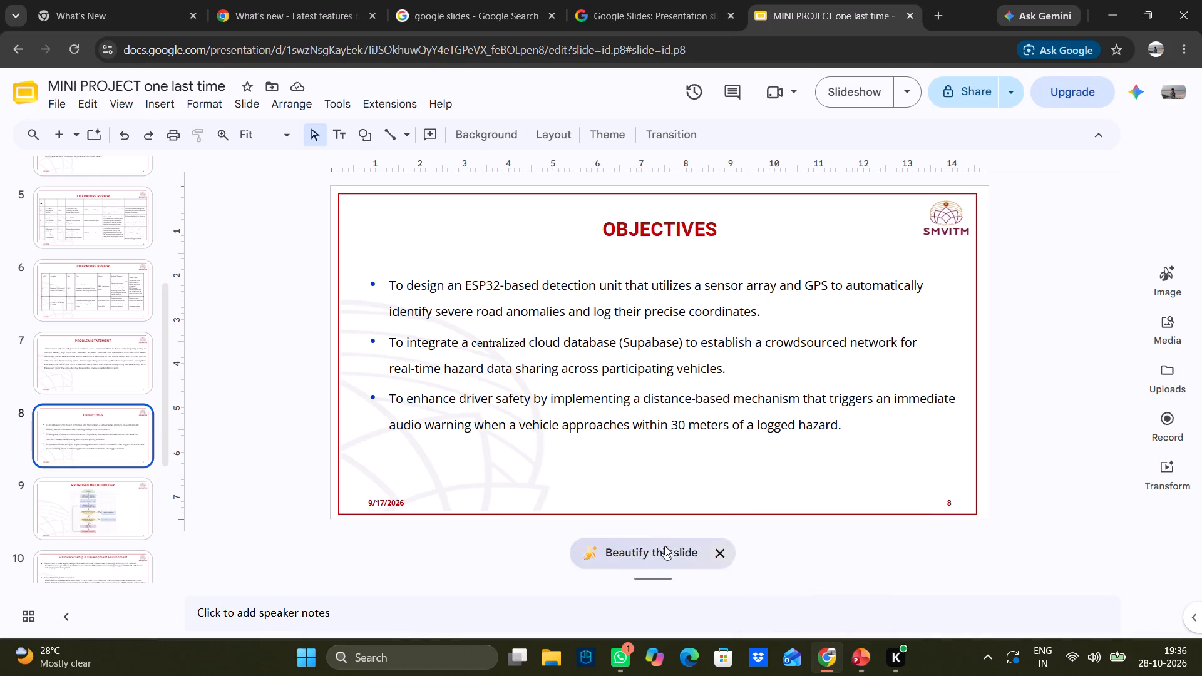
Enlarge the bulleted text box on the Objectives slide in Google Slides and shift it left to fit inside the red frame.
{"action": "left_click", "coordinate": [965, 479]}
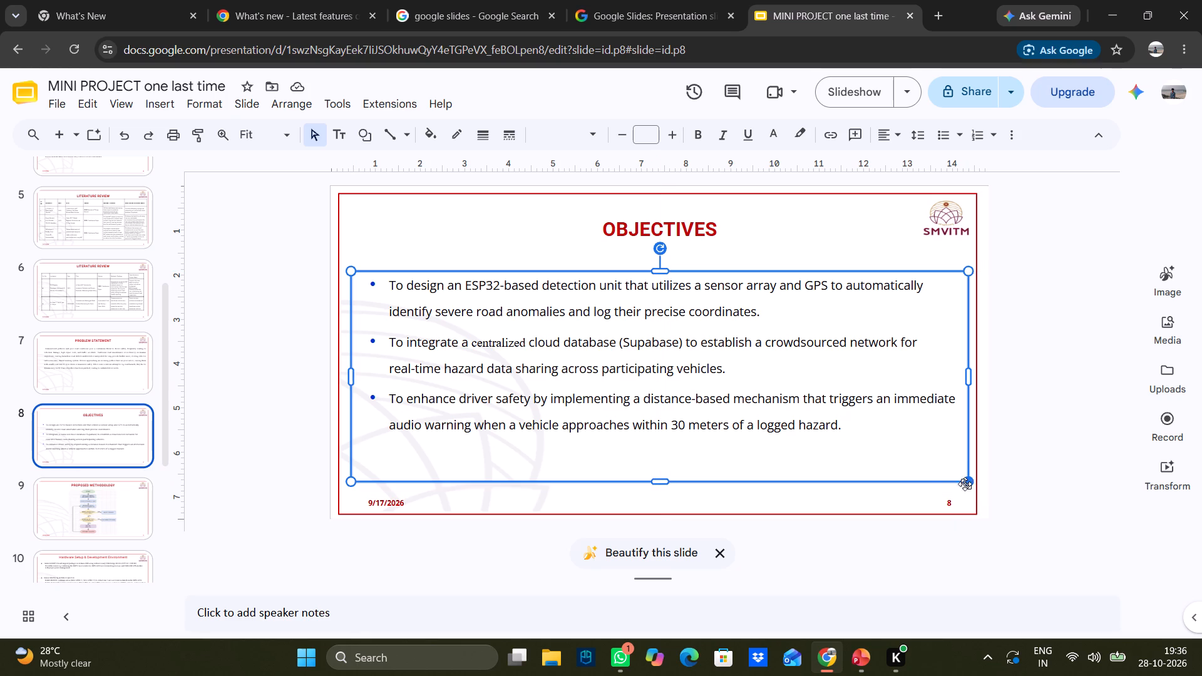
{"action": "left_click_drag", "start_coordinate": [970, 483], "coordinate": [983, 498]}
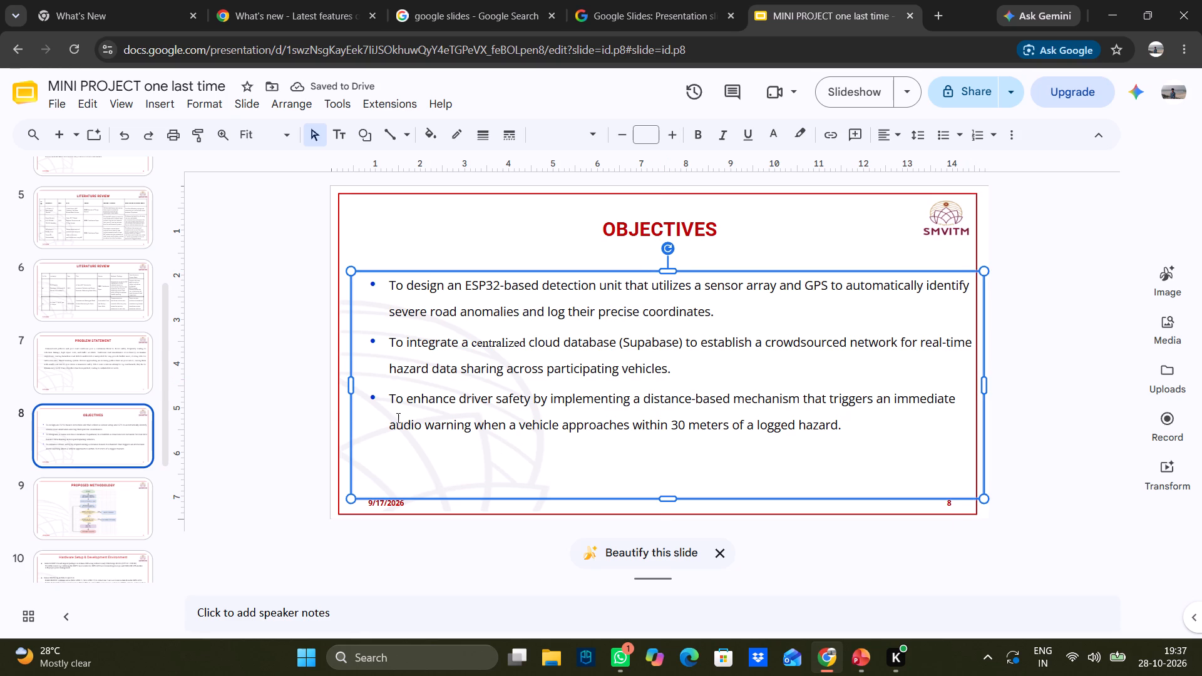
{"action": "left_click_drag", "start_coordinate": [362, 382], "coordinate": [350, 382]}
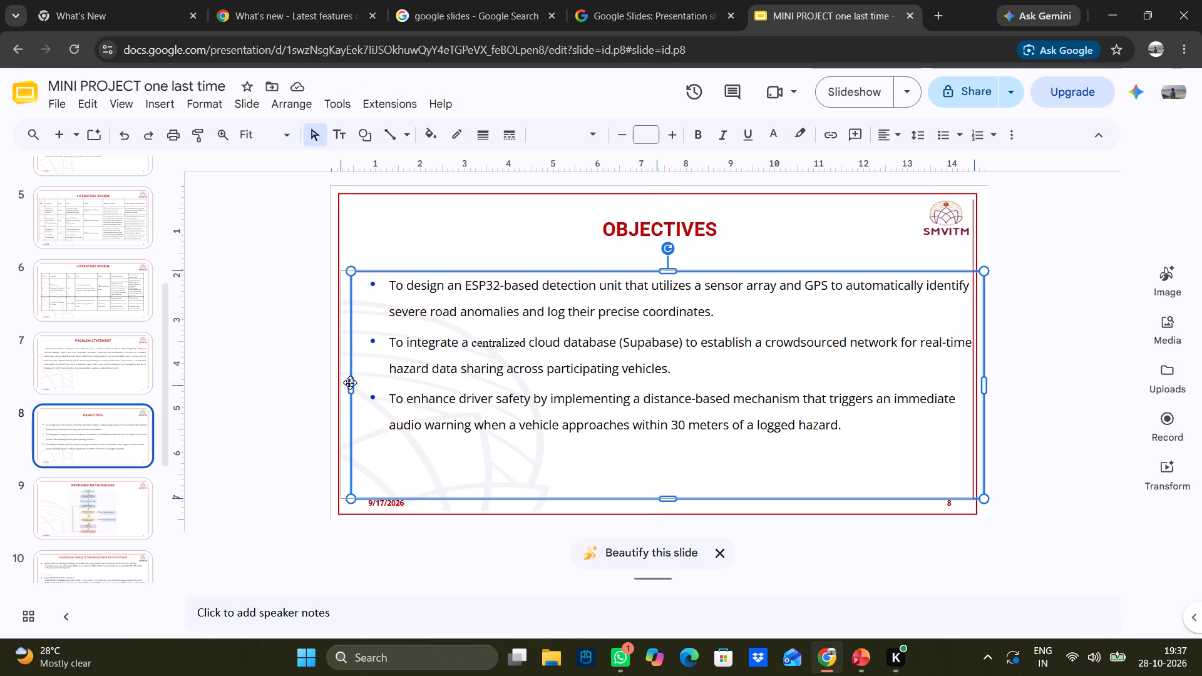
{"action": "left_click_drag", "start_coordinate": [350, 382], "coordinate": [349, 381]}
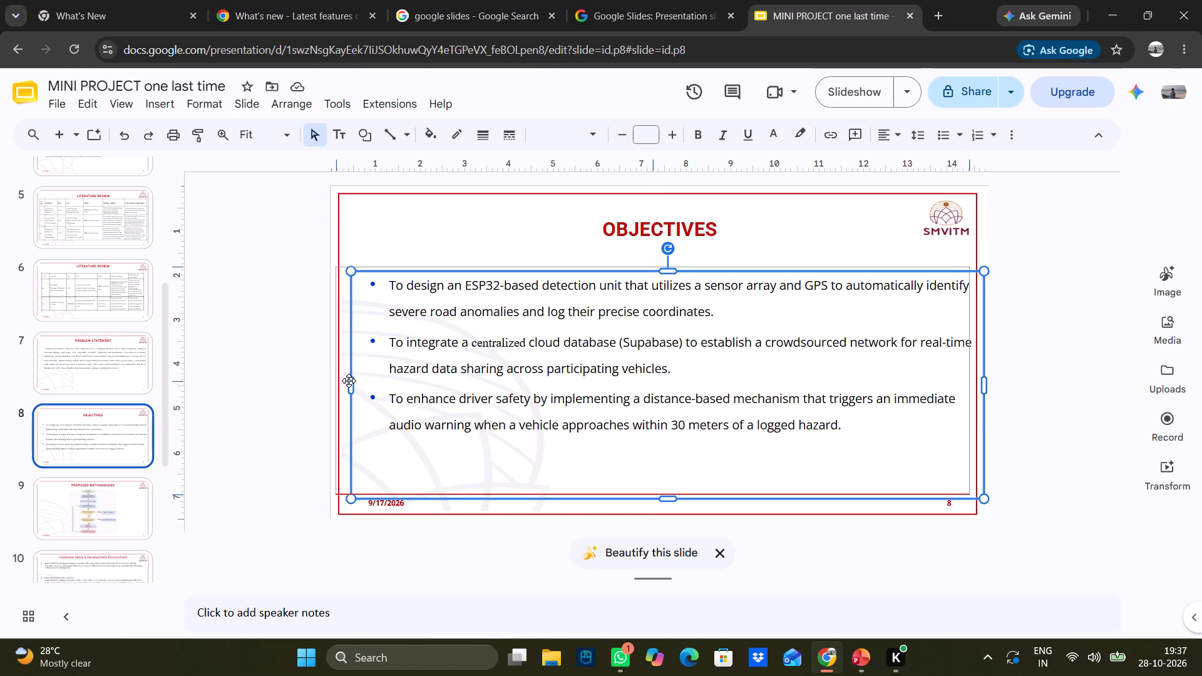
{"action": "left_click_drag", "start_coordinate": [349, 381], "coordinate": [350, 381]}
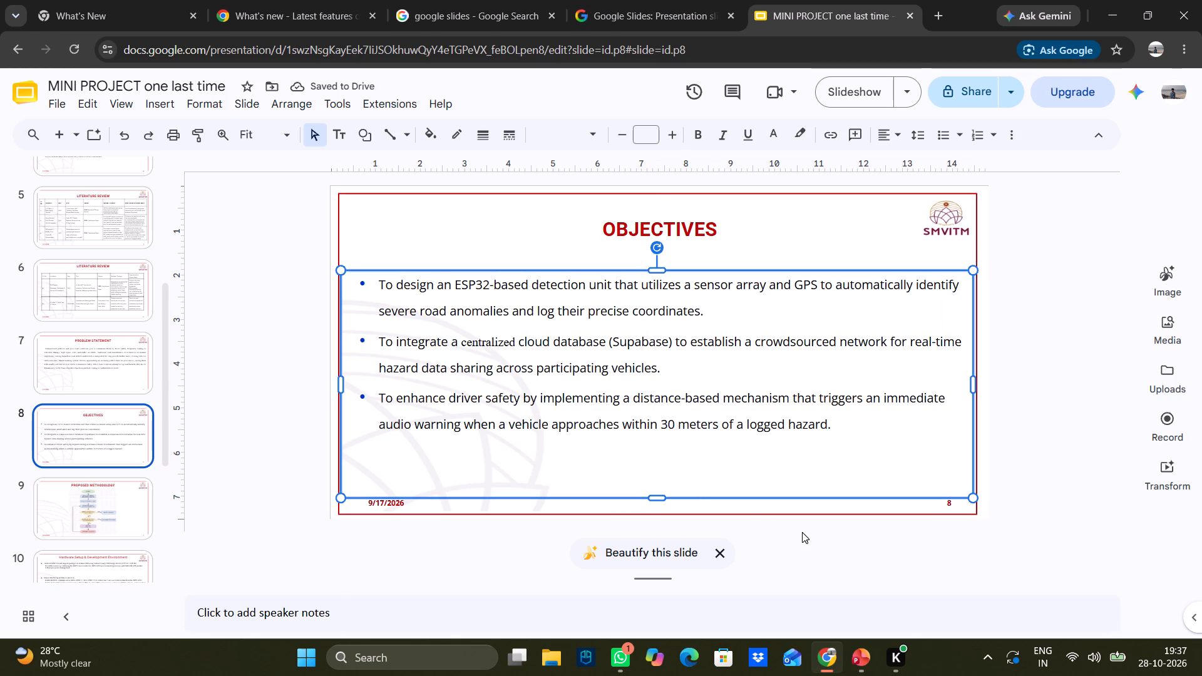
{"action": "left_click", "coordinate": [825, 538]}
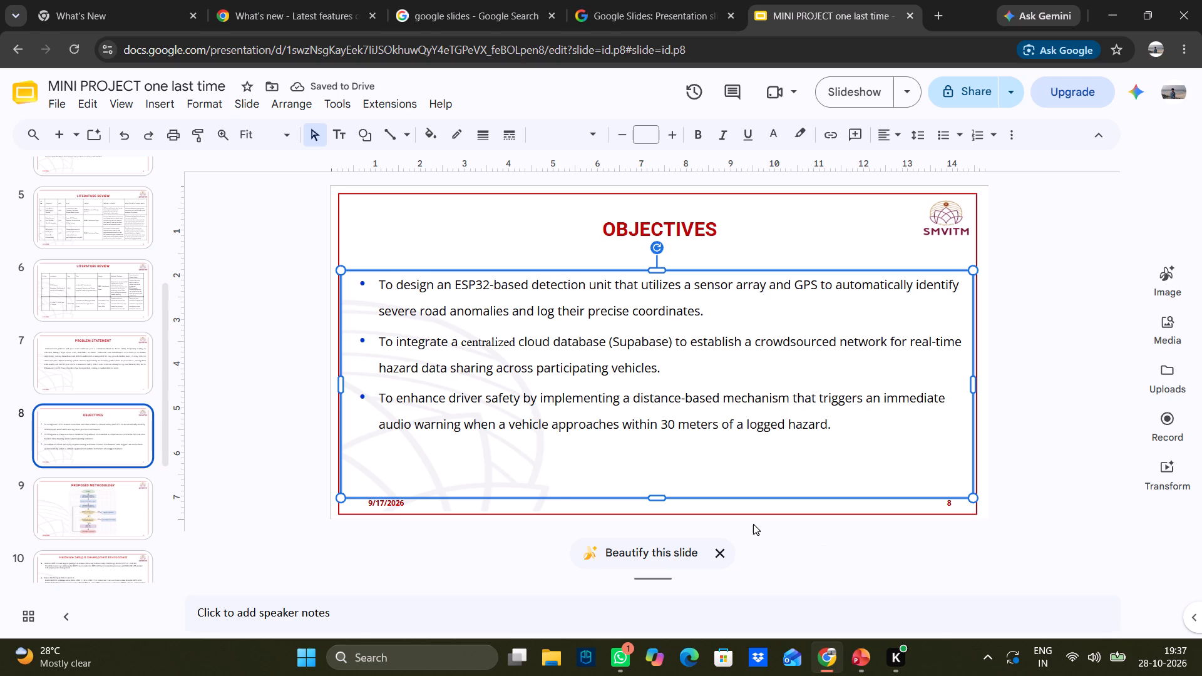
{"action": "left_click", "coordinate": [752, 524]}
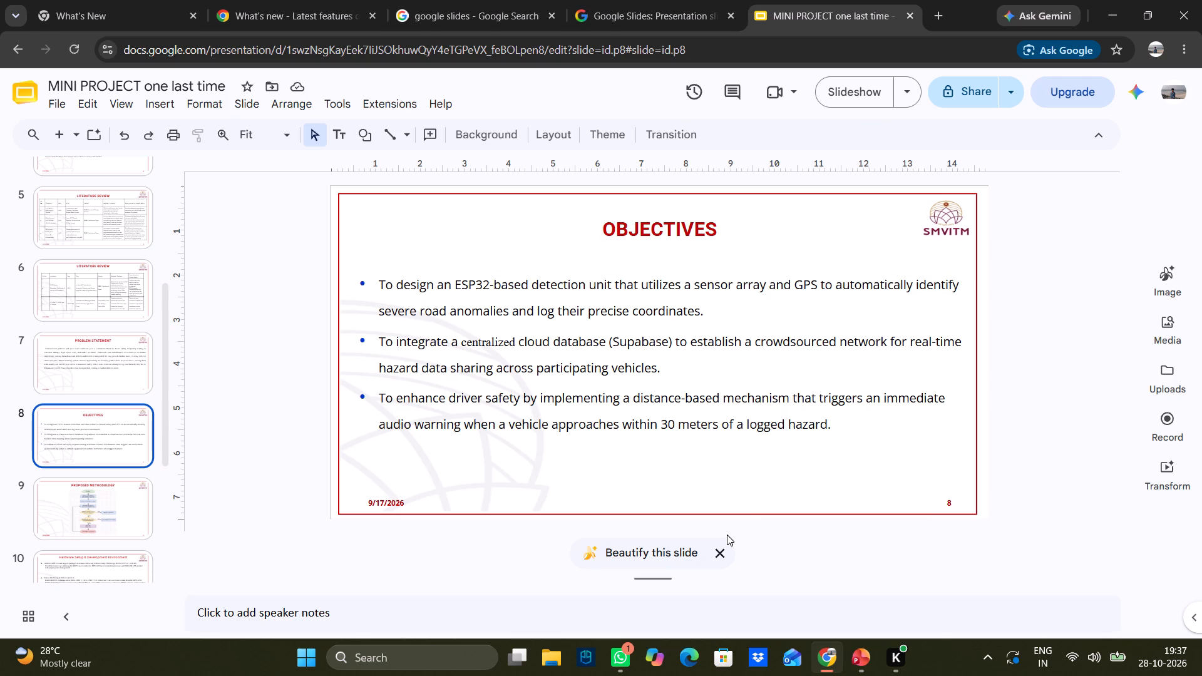
Change the footer date on the Objectives slide to 30/10/2026.
{"action": "left_click", "coordinate": [373, 503]}
{"action": "key", "text": "BackSpace"}
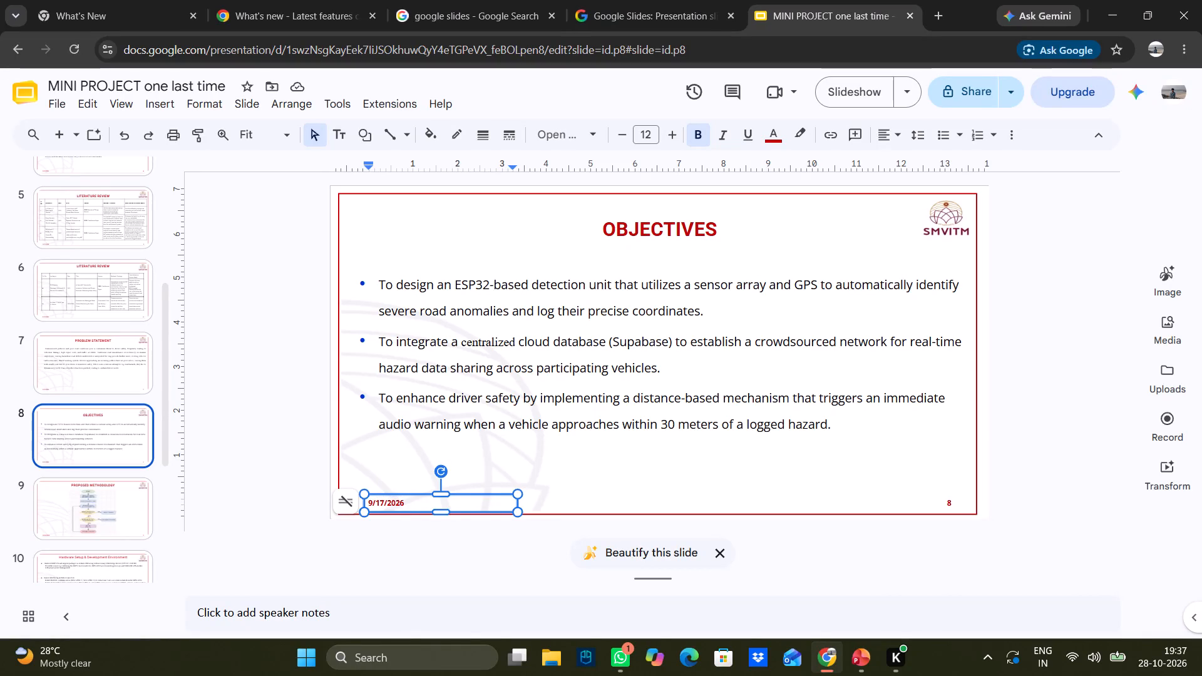
{"action": "type", "text": "30"}
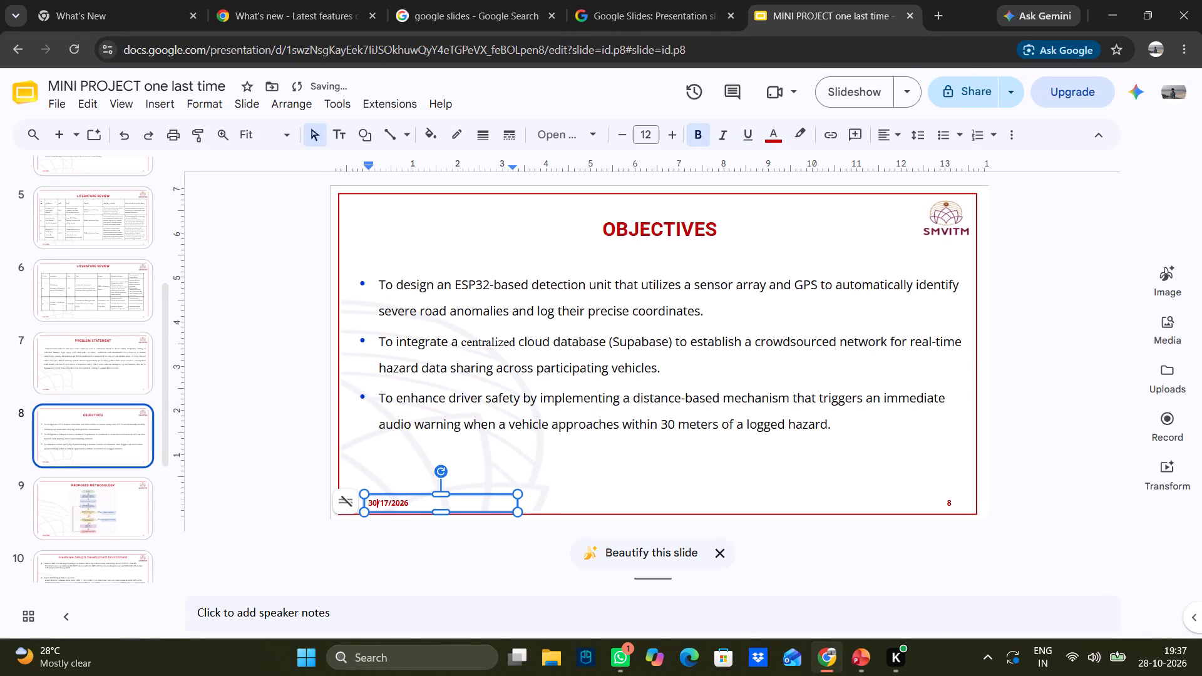
{"action": "key", "text": "Right"}
{"action": "key", "text": "Right"}
{"action": "key", "text": "Right"}
{"action": "key", "text": "BackSpace"}
{"action": "key", "text": "0"}
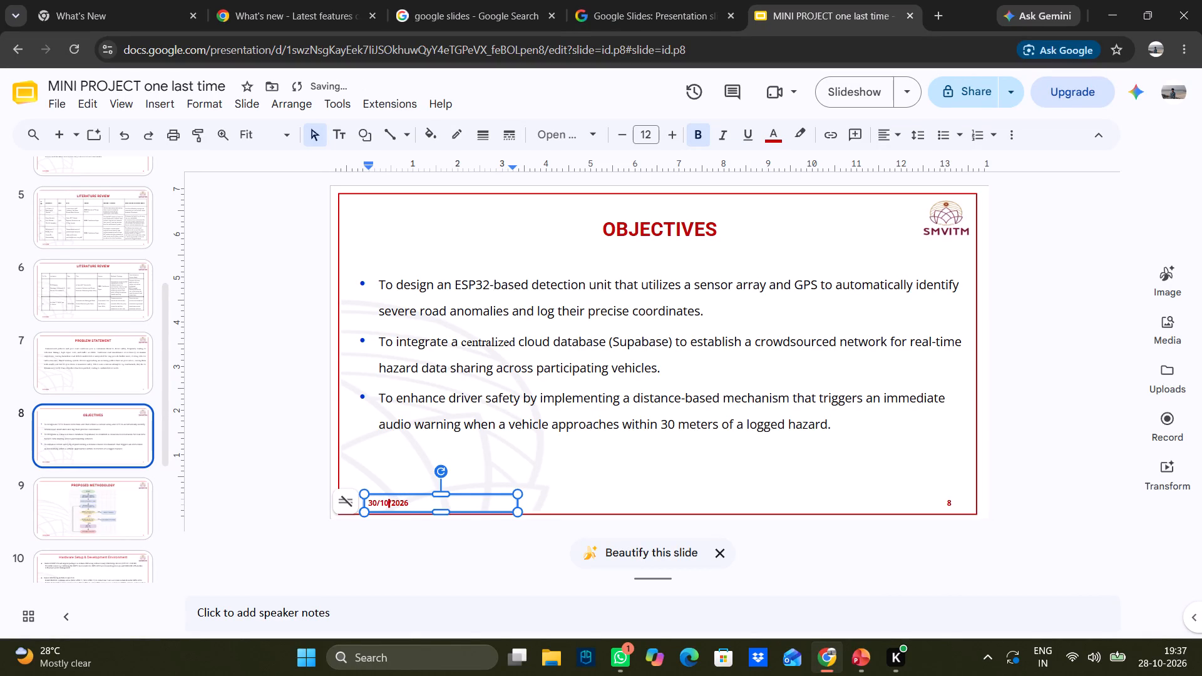
Change the footer date on the Proposed Methodology slide to 30/10/2026.
{"action": "left_click", "coordinate": [115, 516]}
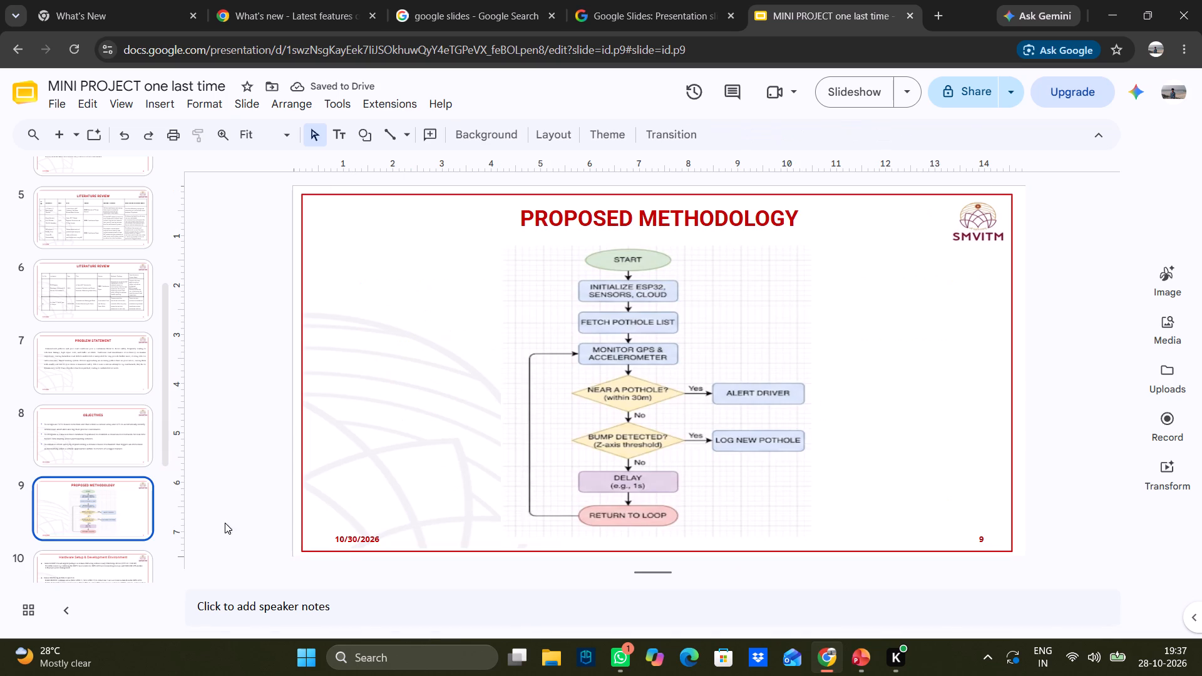
{"action": "left_click", "coordinate": [352, 543]}
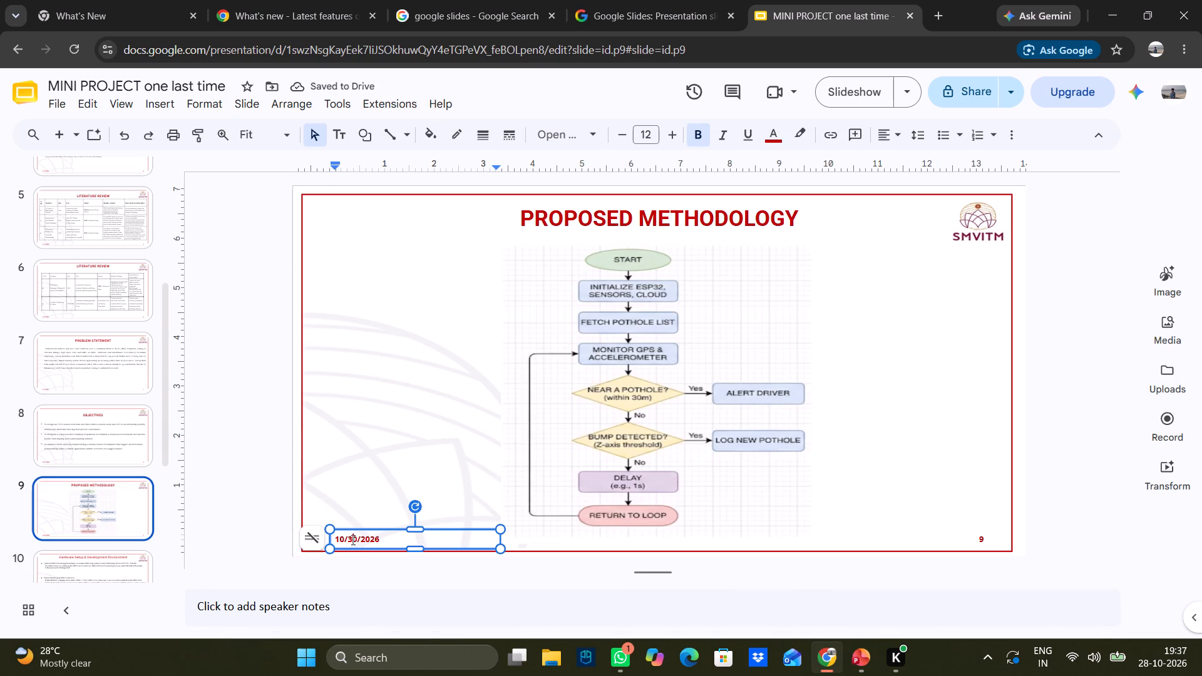
{"action": "key", "text": "BackSpace"}
{"action": "key", "text": "1"}
{"action": "key", "text": "Left"}
{"action": "key", "text": "Left"}
{"action": "key", "text": "Left"}
{"action": "key", "text": "BackSpace"}
{"action": "key", "text": "3"}
Delete all body text below the first bullet on slide 10, Hardware Setup & Development Environment.
{"action": "left_click", "coordinate": [113, 561]}
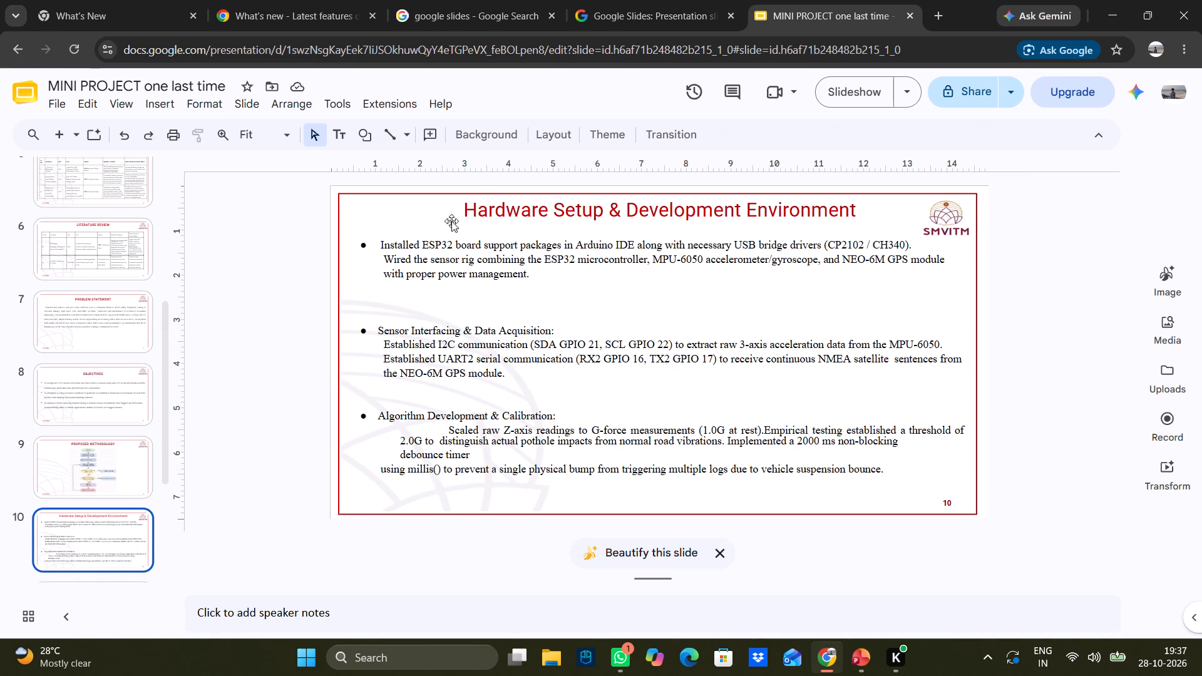
{"action": "left_click", "coordinate": [893, 478]}
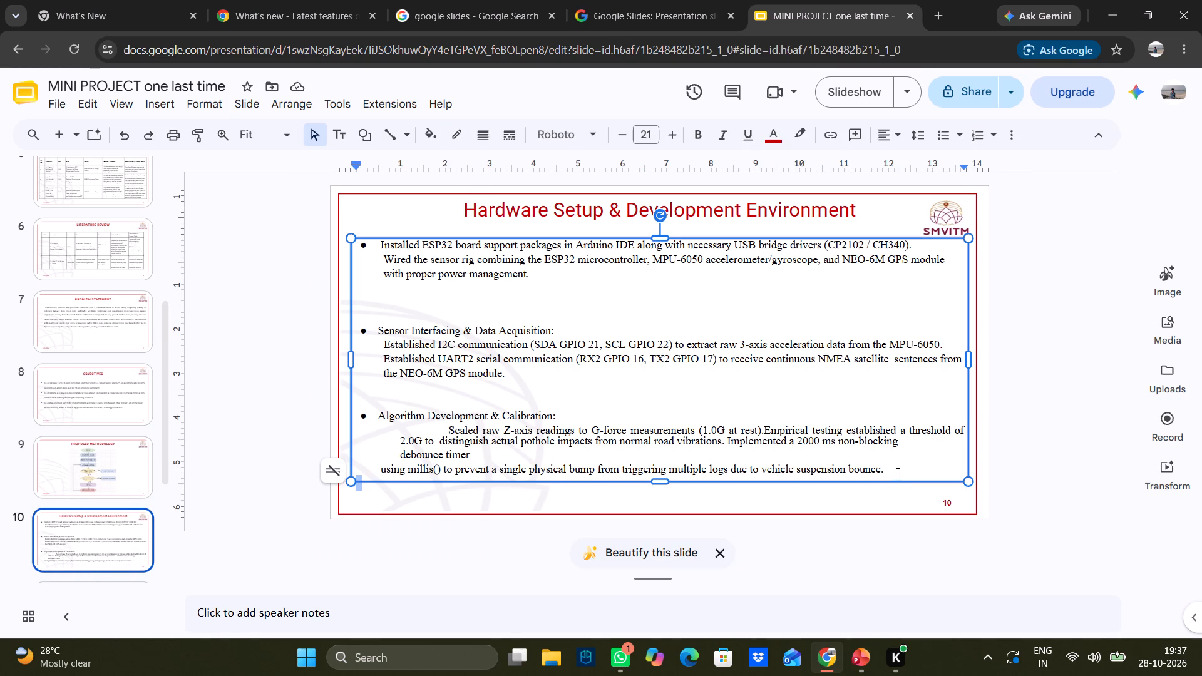
{"action": "left_click", "coordinate": [896, 473]}
{"action": "left_click_drag", "start_coordinate": [896, 471], "coordinate": [348, 252]}
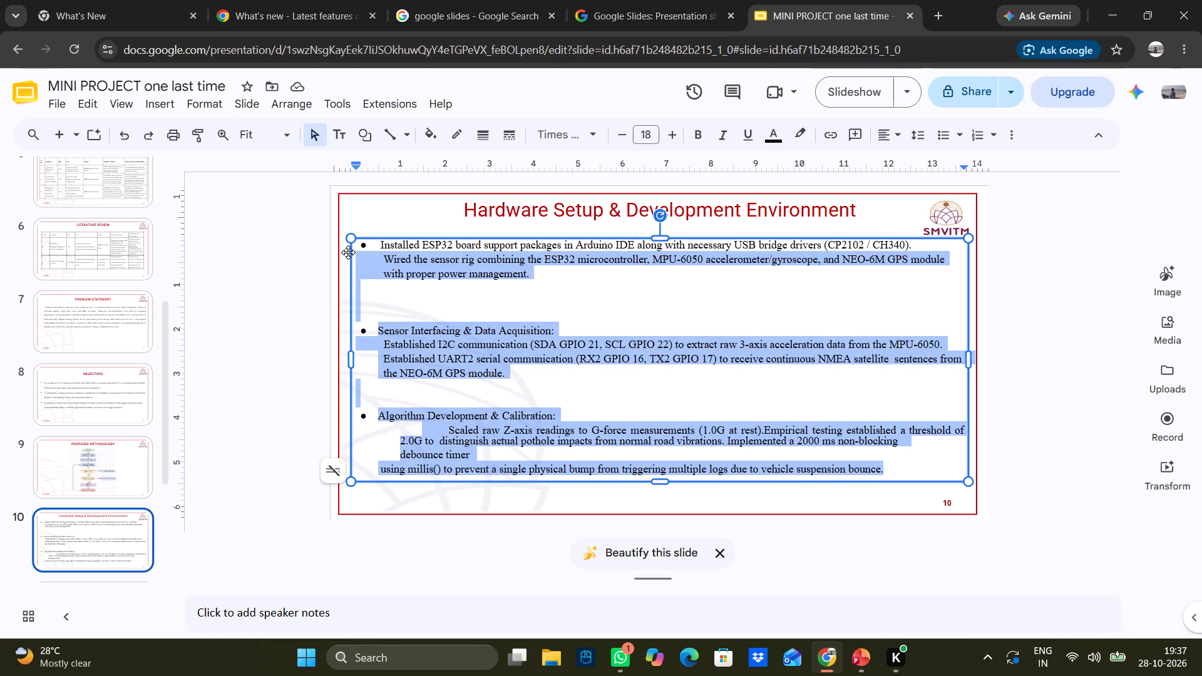
{"action": "left_click_drag", "start_coordinate": [348, 252], "coordinate": [354, 237]}
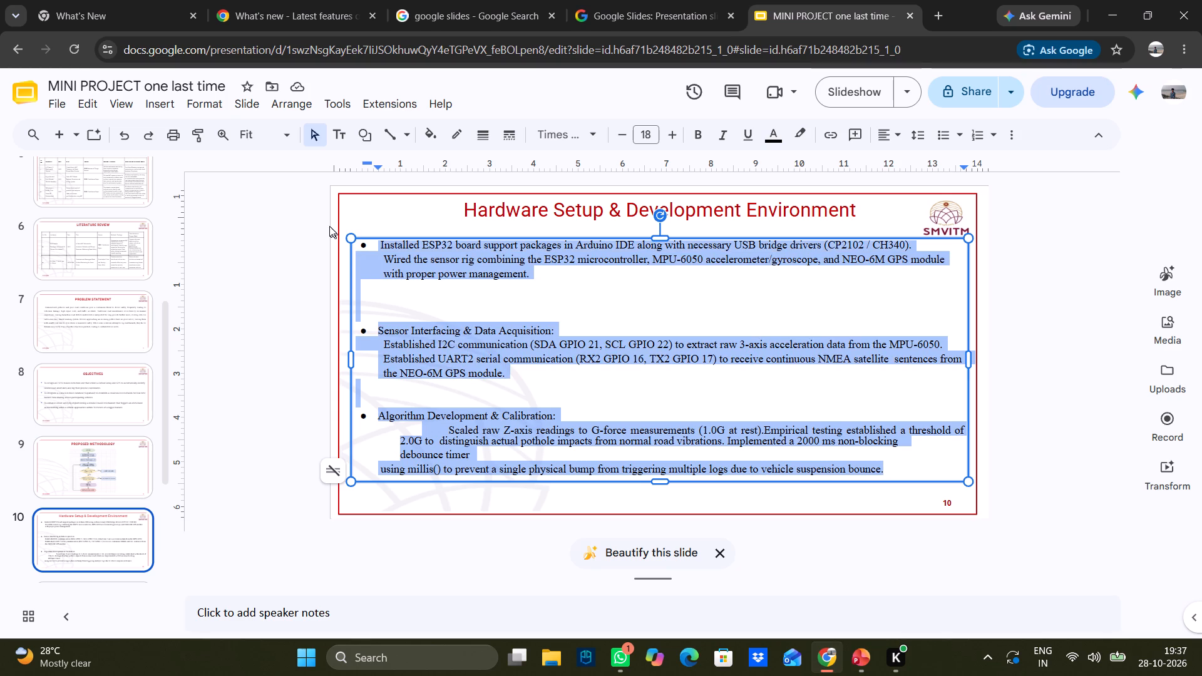
{"action": "left_click", "coordinate": [363, 270]}
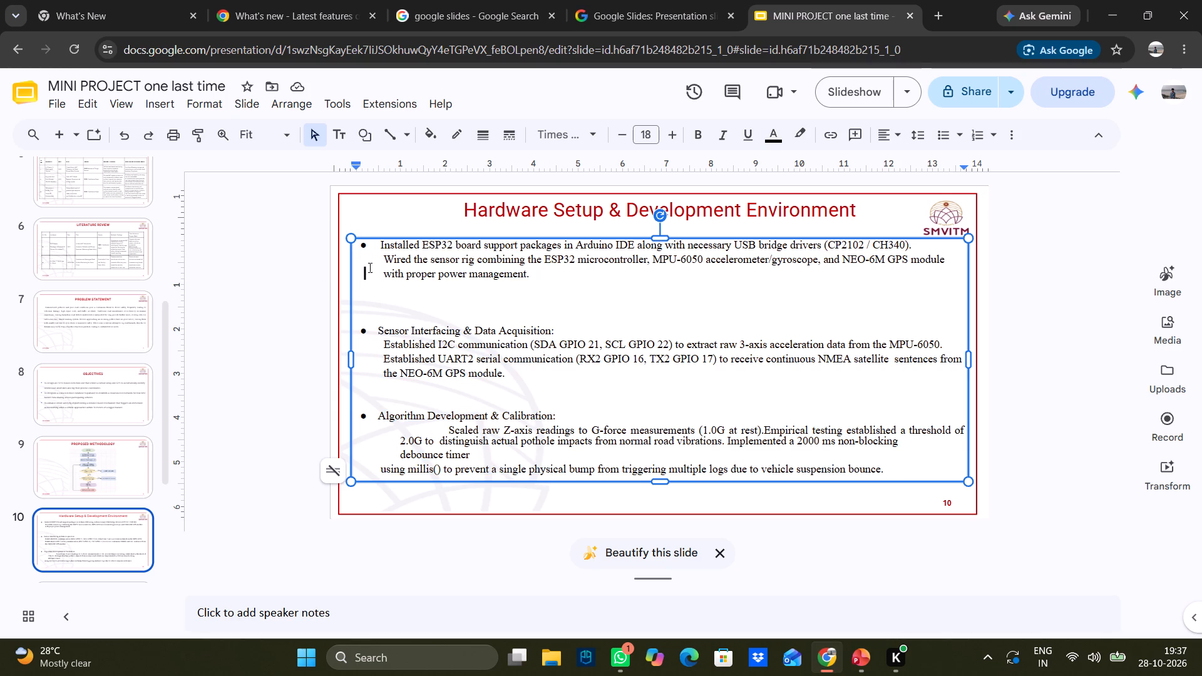
{"action": "left_click_drag", "start_coordinate": [376, 262], "coordinate": [922, 464]}
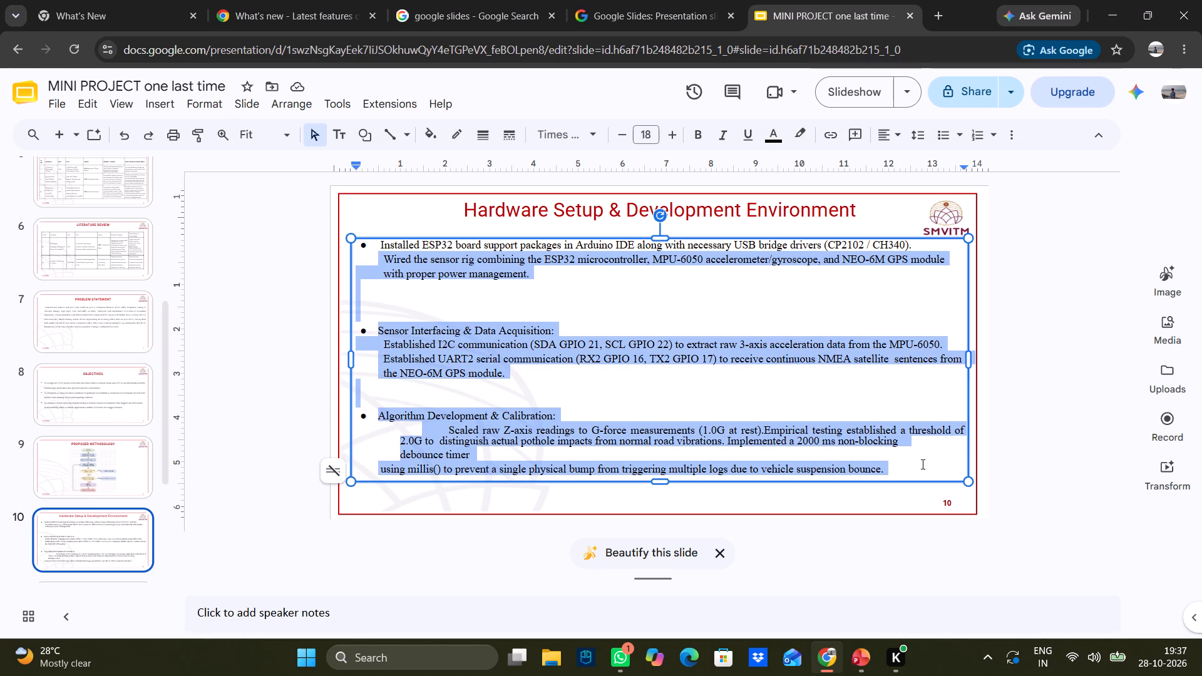
{"action": "left_click_drag", "start_coordinate": [922, 464], "coordinate": [924, 463]}
{"action": "key", "text": "BackSpace"}
{"action": "left_click", "coordinate": [883, 451]}
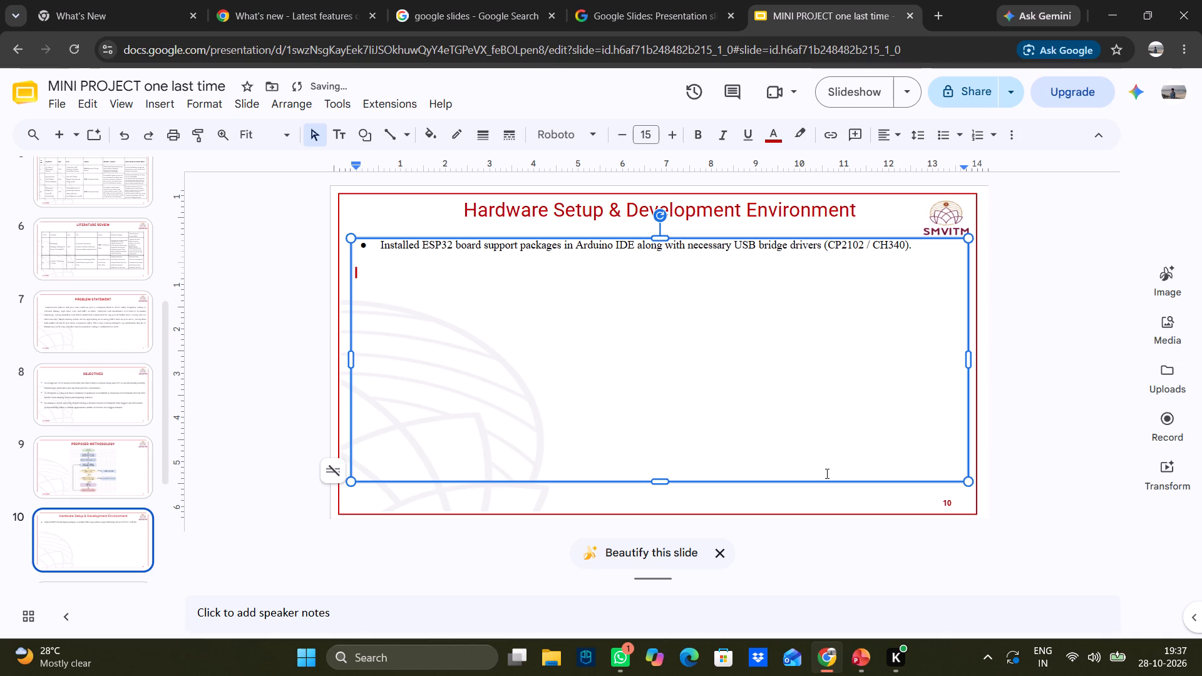
Set the remaining ESP32 bullet's font size to 20 on slide 10, checking the Objectives text in the PowerPoint file for comparison.
{"action": "left_click_drag", "start_coordinate": [918, 254], "coordinate": [734, 255]}
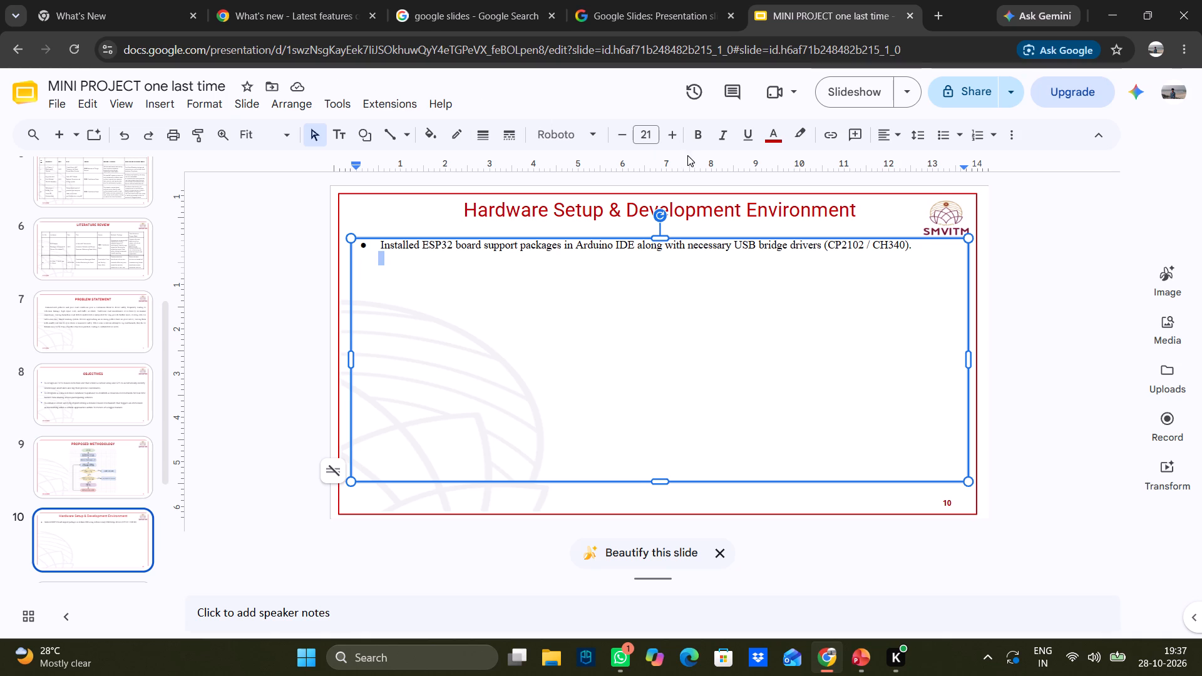
{"action": "left_click", "coordinate": [913, 259]}
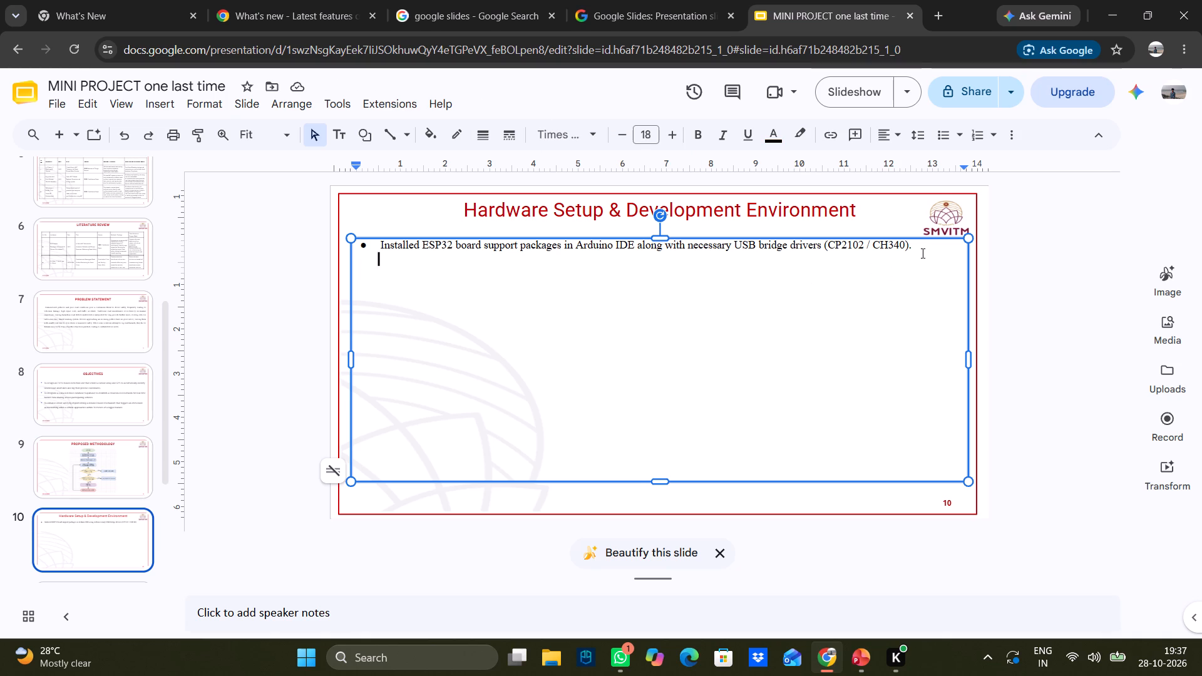
{"action": "left_click", "coordinate": [923, 251]}
{"action": "left_click", "coordinate": [861, 226]}
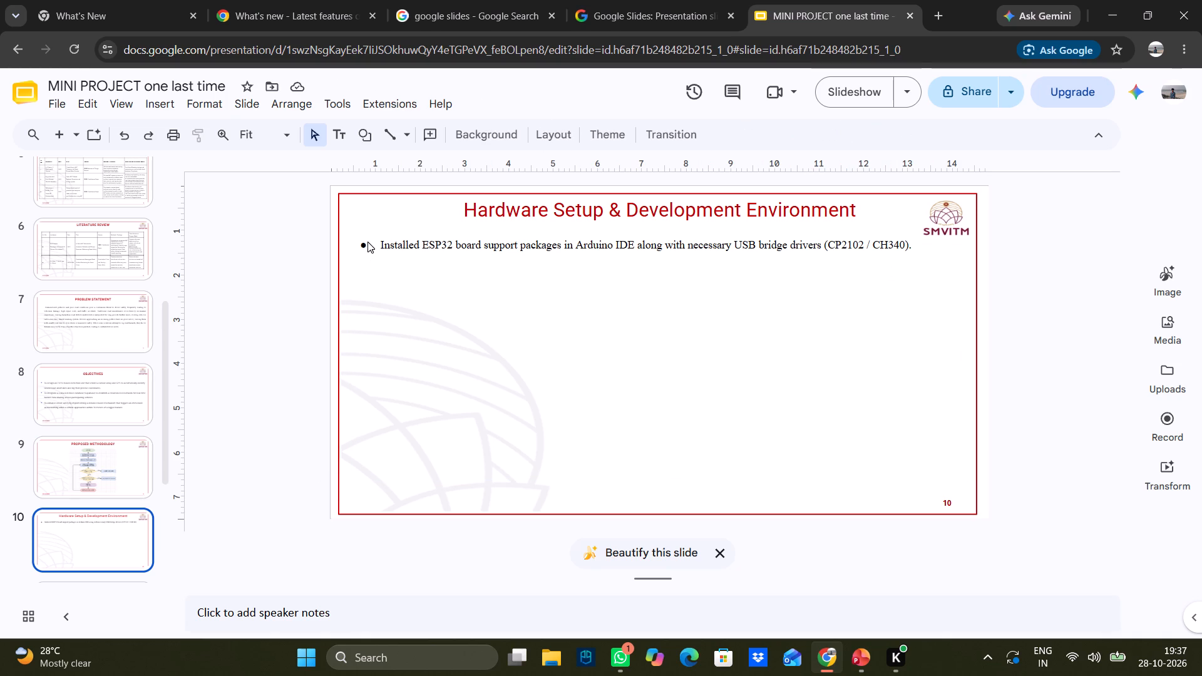
{"action": "triple_click", "coordinate": [913, 245]}
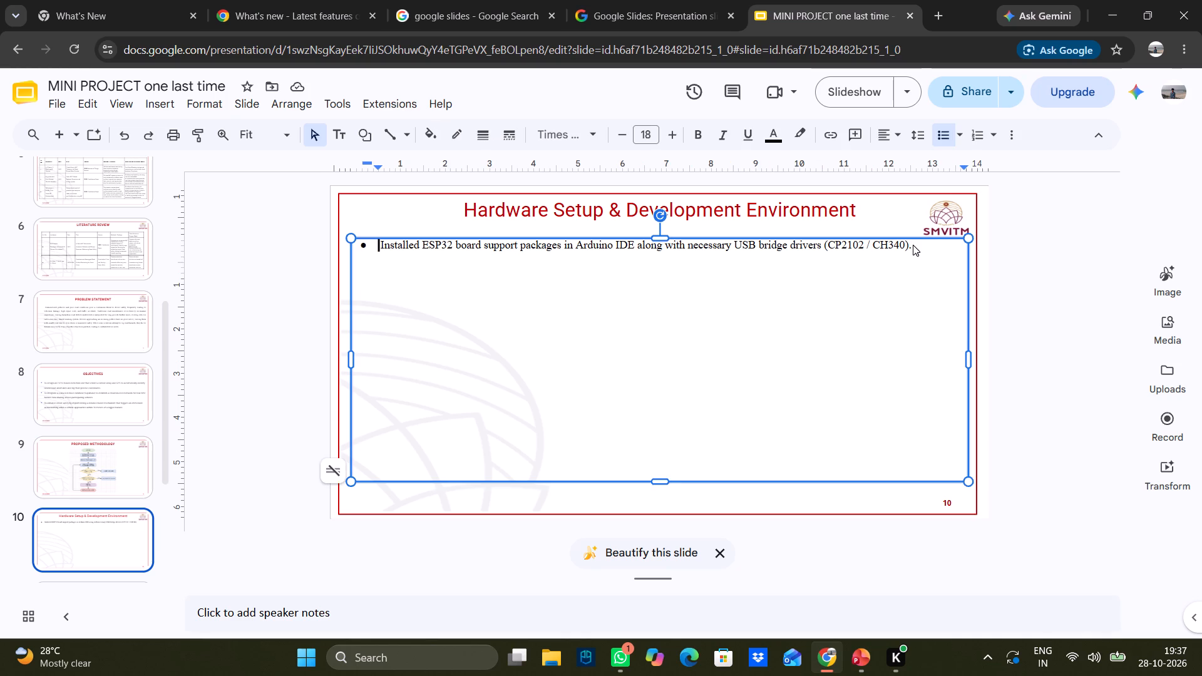
{"action": "double_click", "coordinate": [913, 245]}
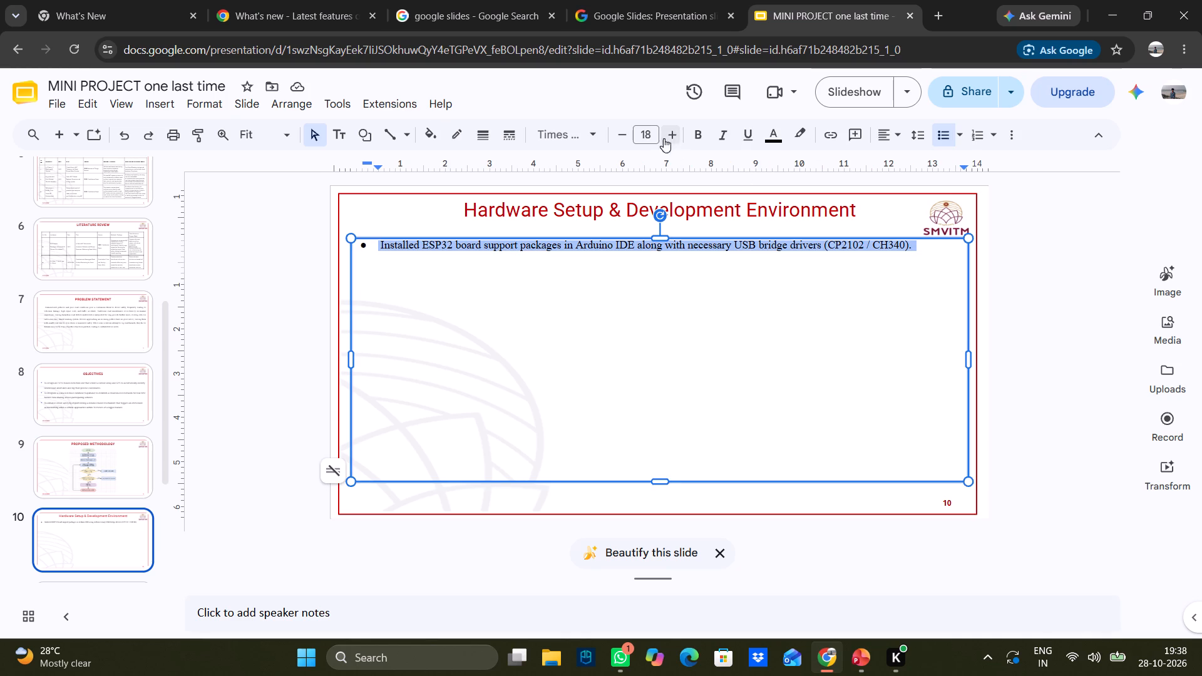
{"action": "triple_click", "coordinate": [669, 135]}
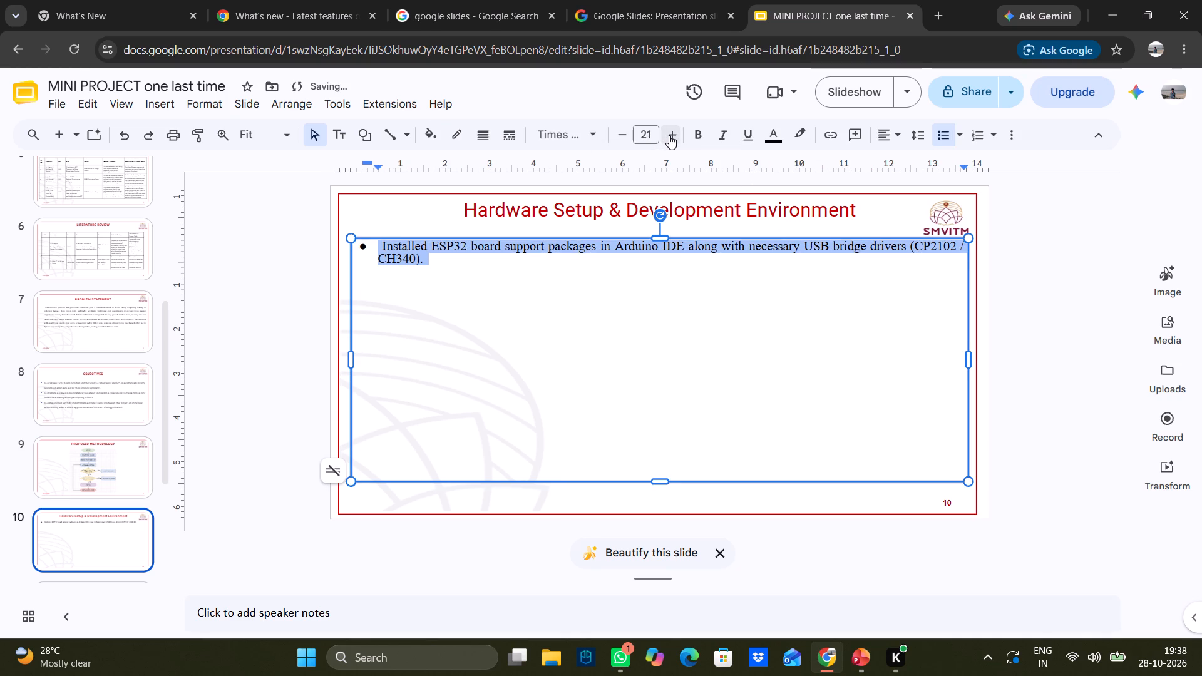
{"action": "double_click", "coordinate": [628, 139]}
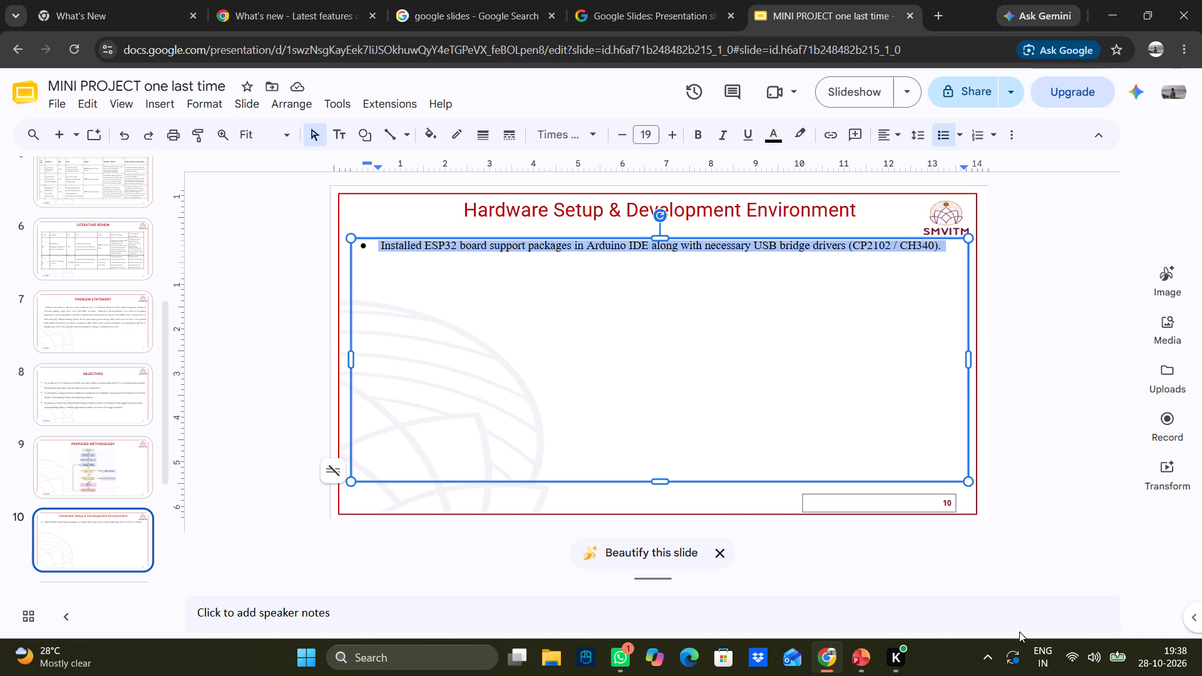
{"action": "left_click", "coordinate": [859, 662]}
{"action": "left_click", "coordinate": [707, 405]}
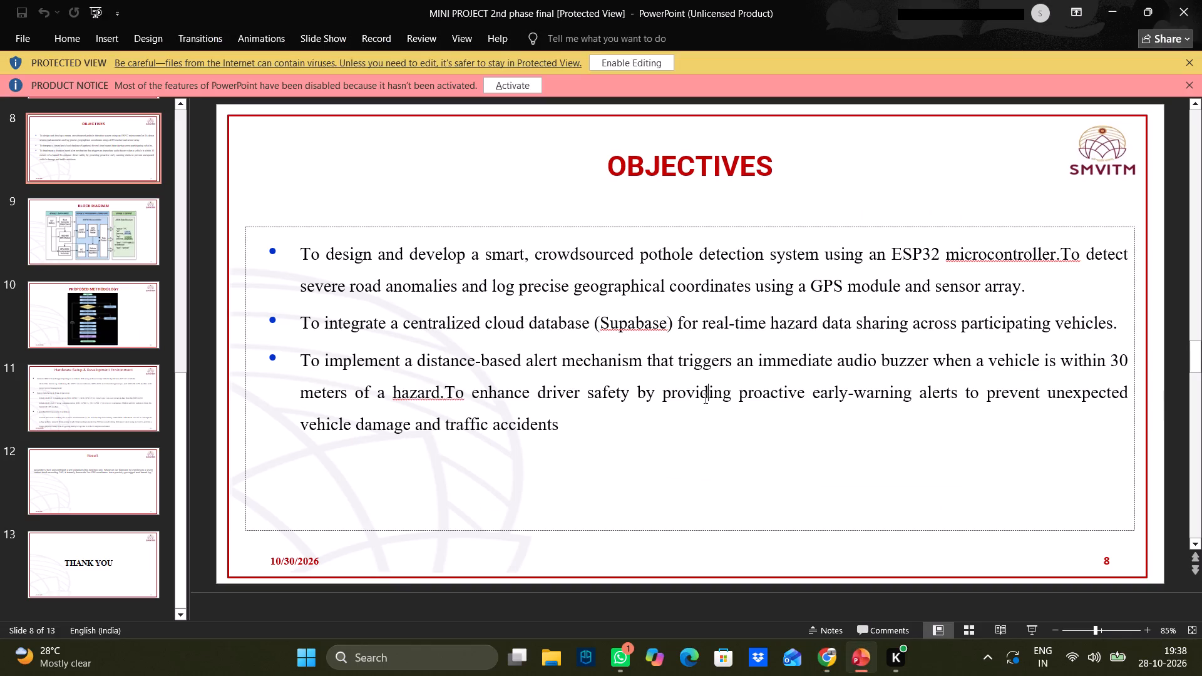
{"action": "left_click_drag", "start_coordinate": [695, 382], "coordinate": [615, 393]}
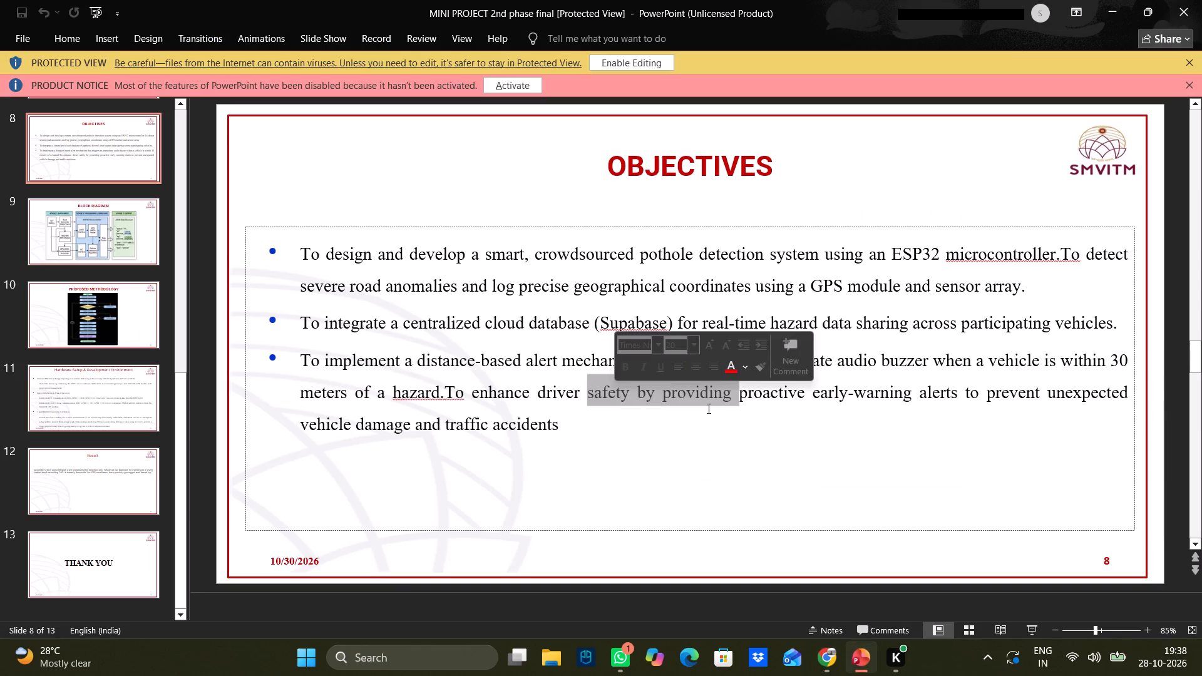
{"action": "left_click", "coordinate": [837, 658]}
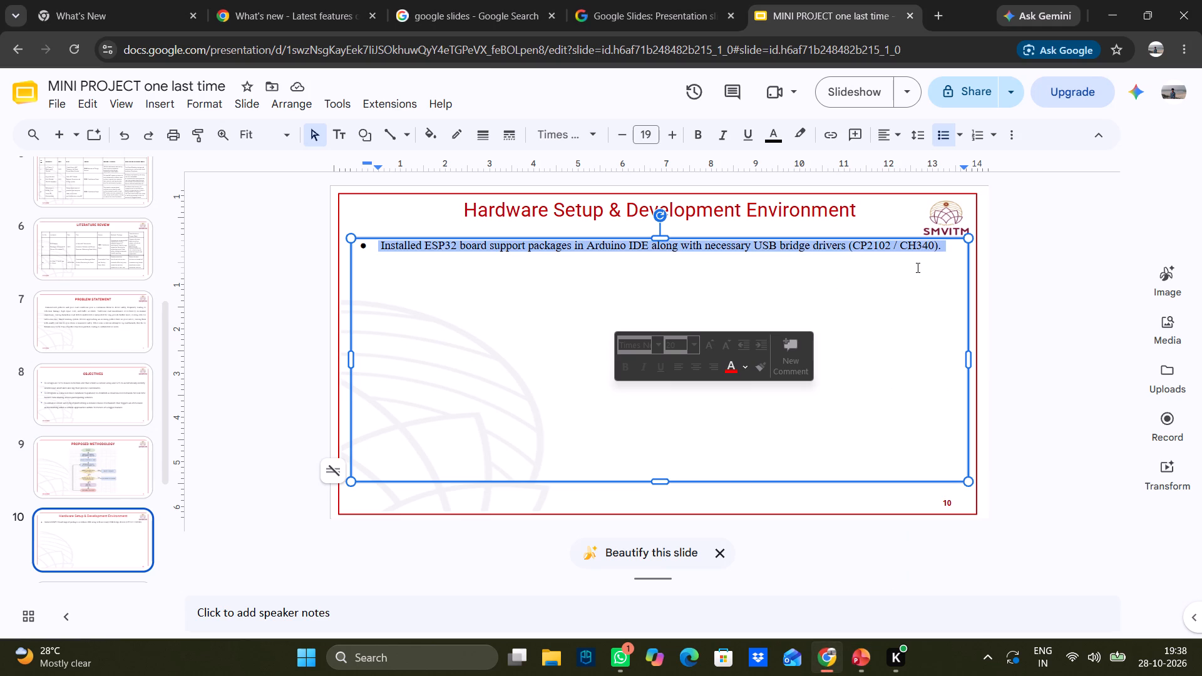
{"action": "left_click", "coordinate": [674, 140]}
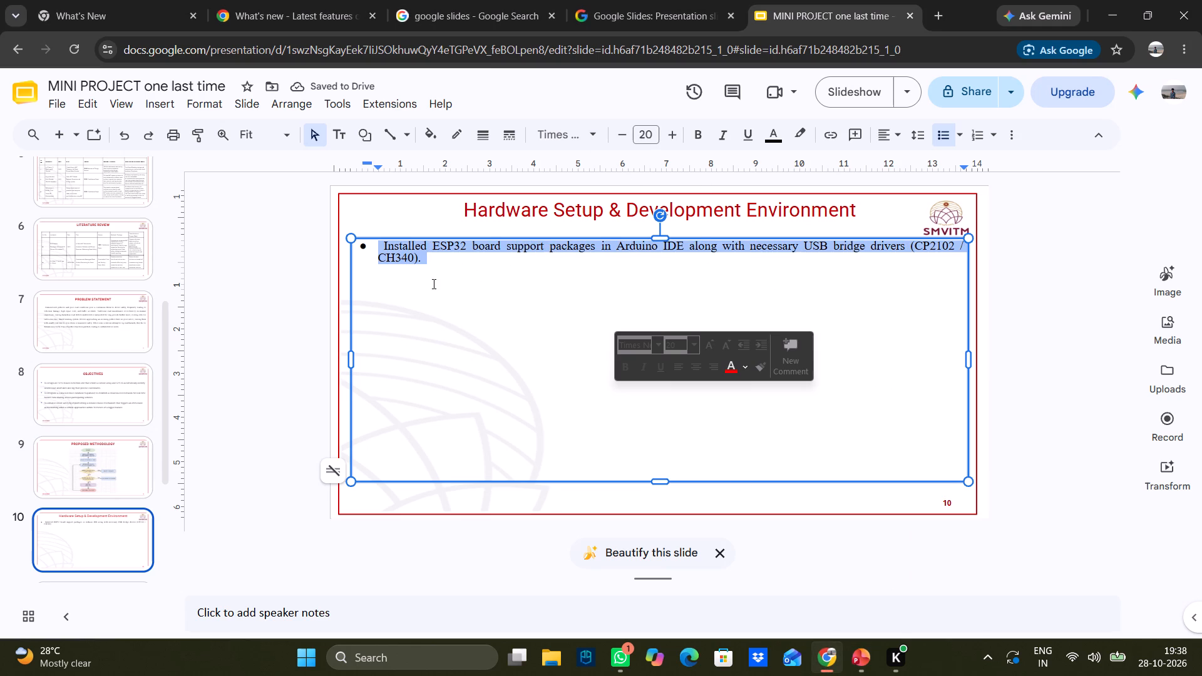
Check the Hardware Setup & Development Environment slide in the PowerPoint deck, and set the Google Slides ESP32 bullet's font size to 18.
{"action": "left_click", "coordinate": [864, 662]}
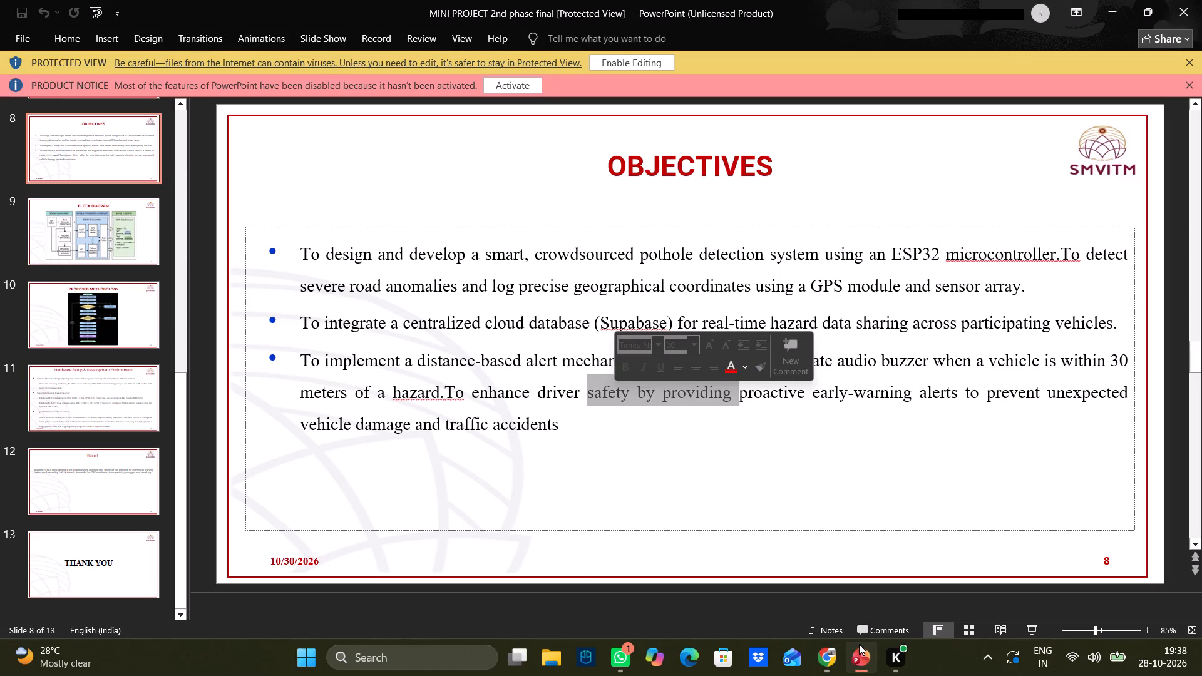
{"action": "left_click", "coordinate": [94, 166]}
{"action": "left_click", "coordinate": [103, 424]}
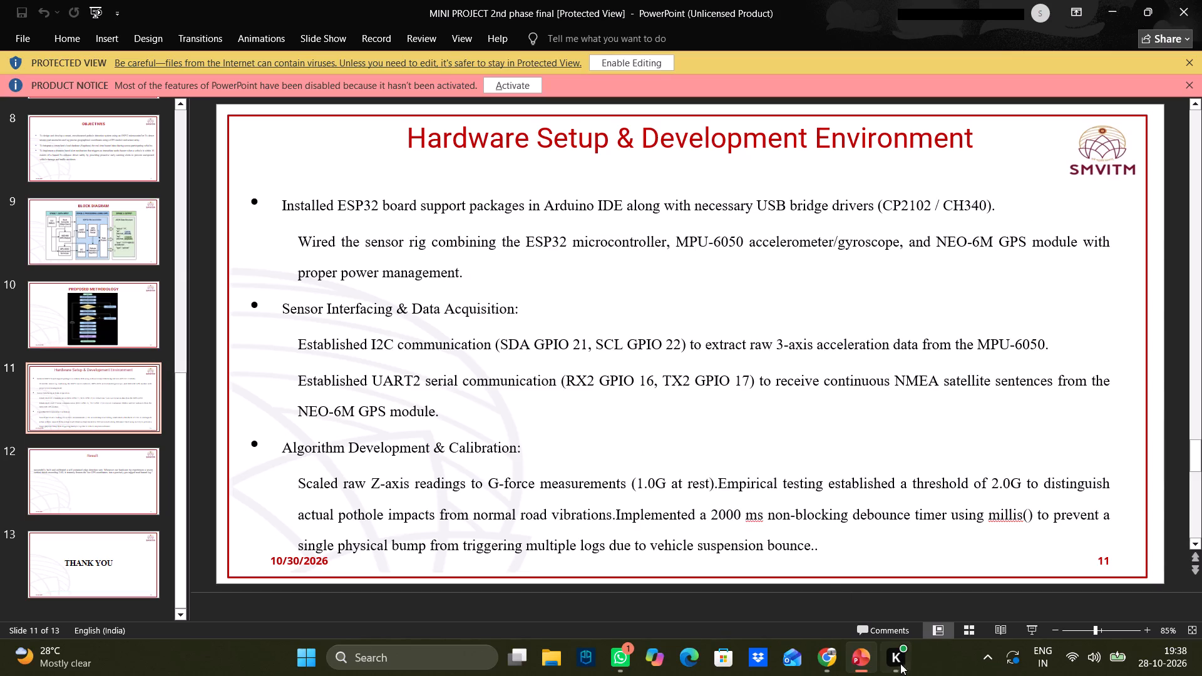
{"action": "left_click", "coordinate": [838, 660]}
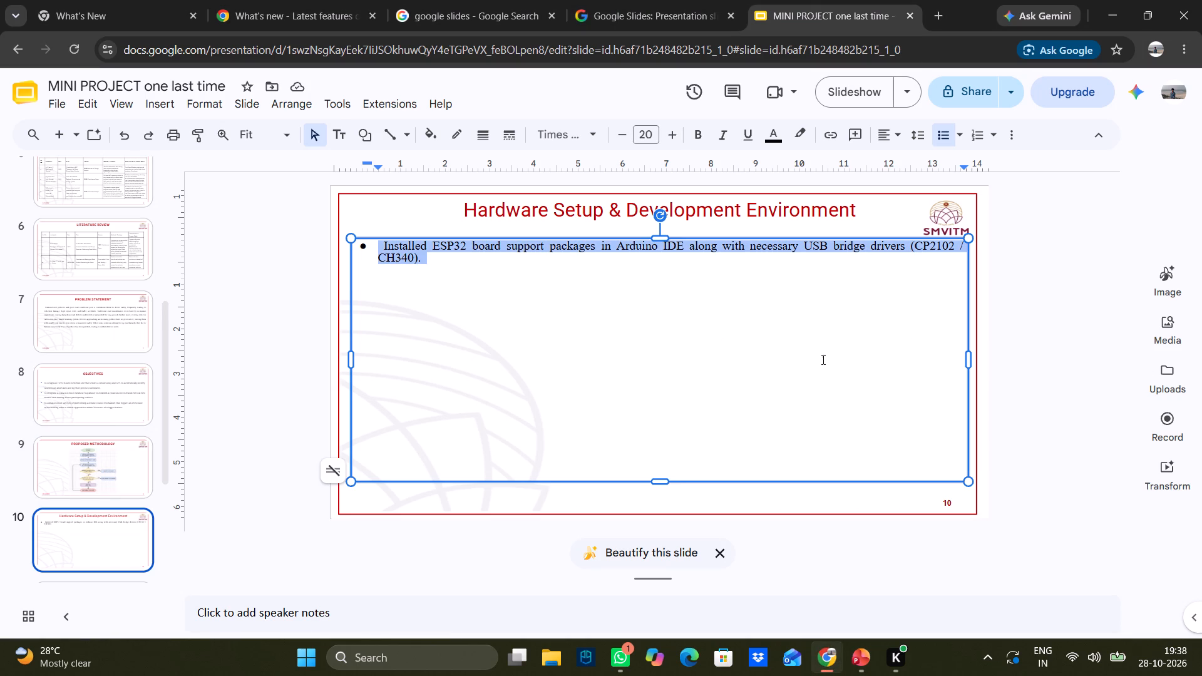
{"action": "left_click", "coordinate": [617, 134]}
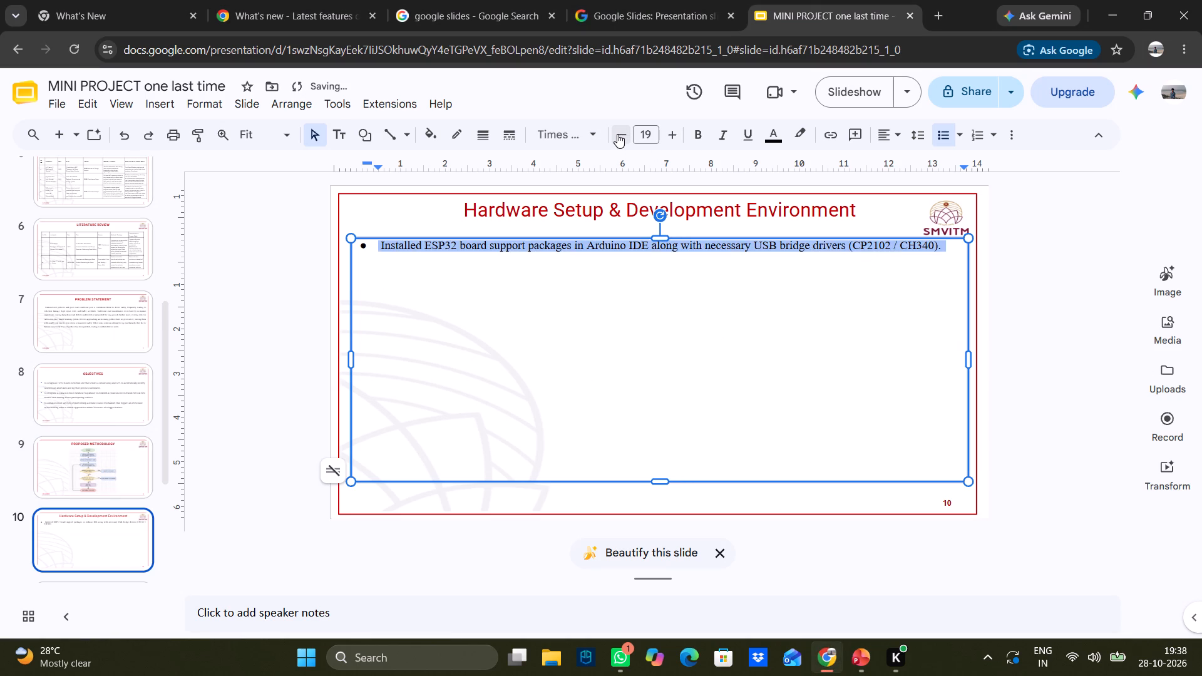
{"action": "left_click", "coordinate": [617, 134]}
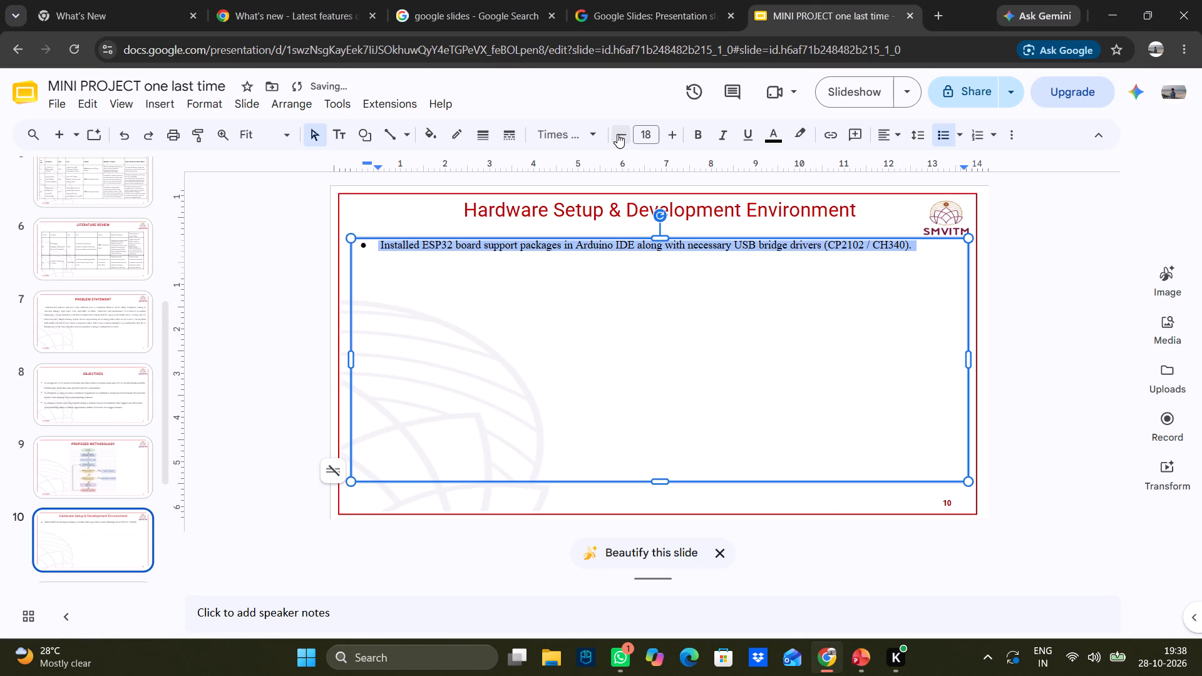
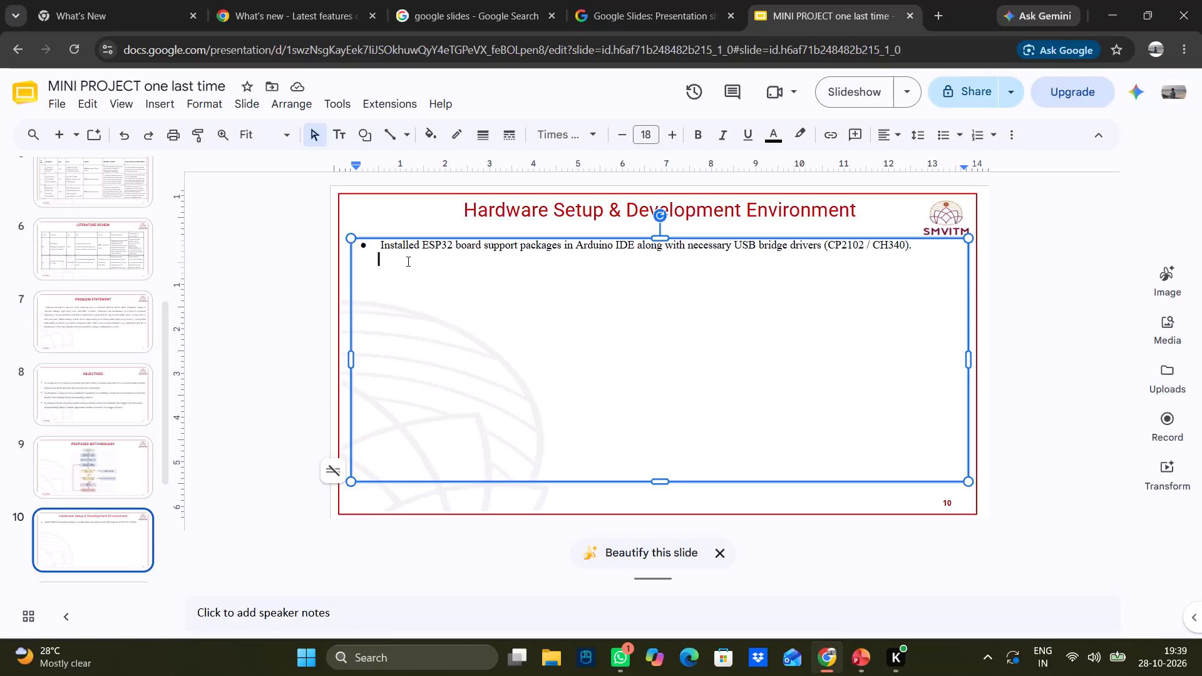
Indent the empty line below the ESP32 bullet on slide 10 with three spaces and paste the copied content there.
{"action": "key", "text": "Tab"}
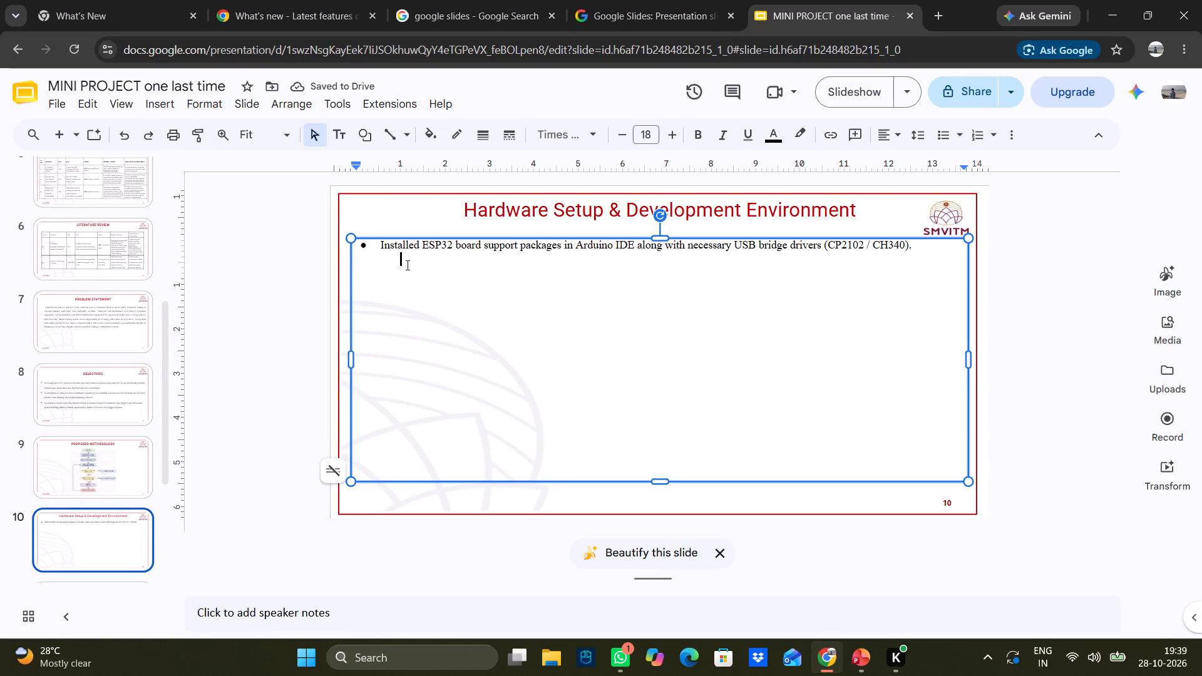
{"action": "key", "text": "BackSpace"}
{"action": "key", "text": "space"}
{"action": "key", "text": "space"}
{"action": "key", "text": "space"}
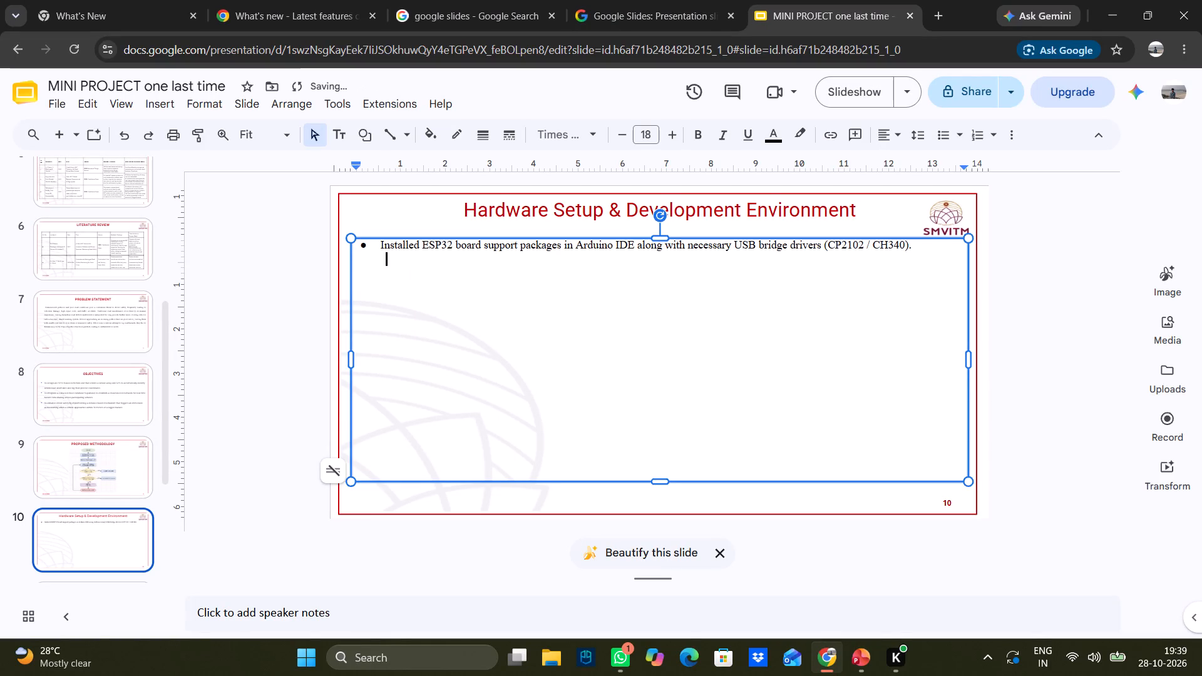
{"action": "key", "text": "ctrl+v"}
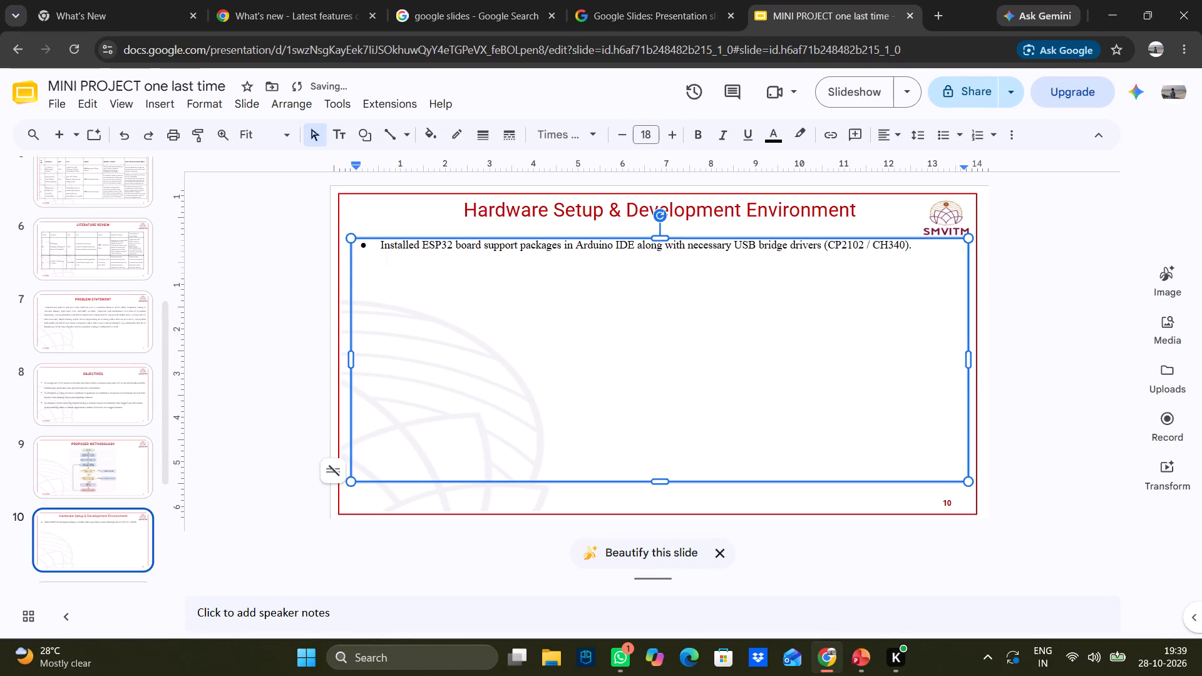
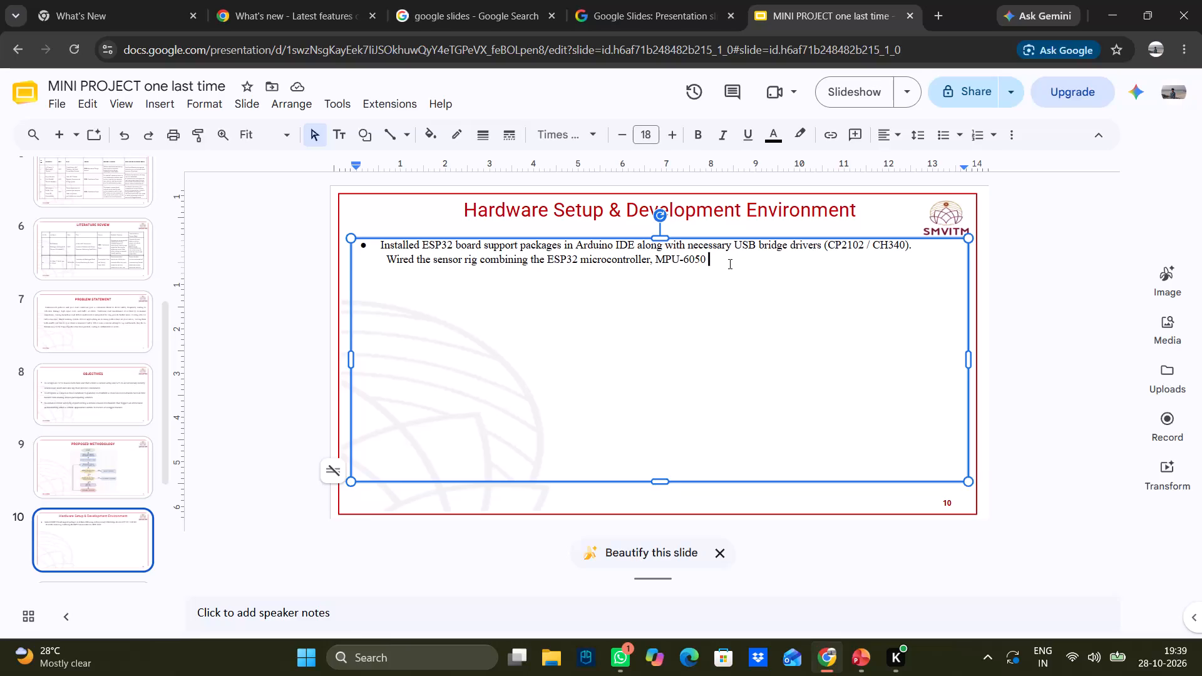
Complete the sensor rig line on slide 10 with the pasted "and NEO-6M GPS module with proper power management." and remove the extra space before "and".
{"action": "key", "text": "ctrl+v"}
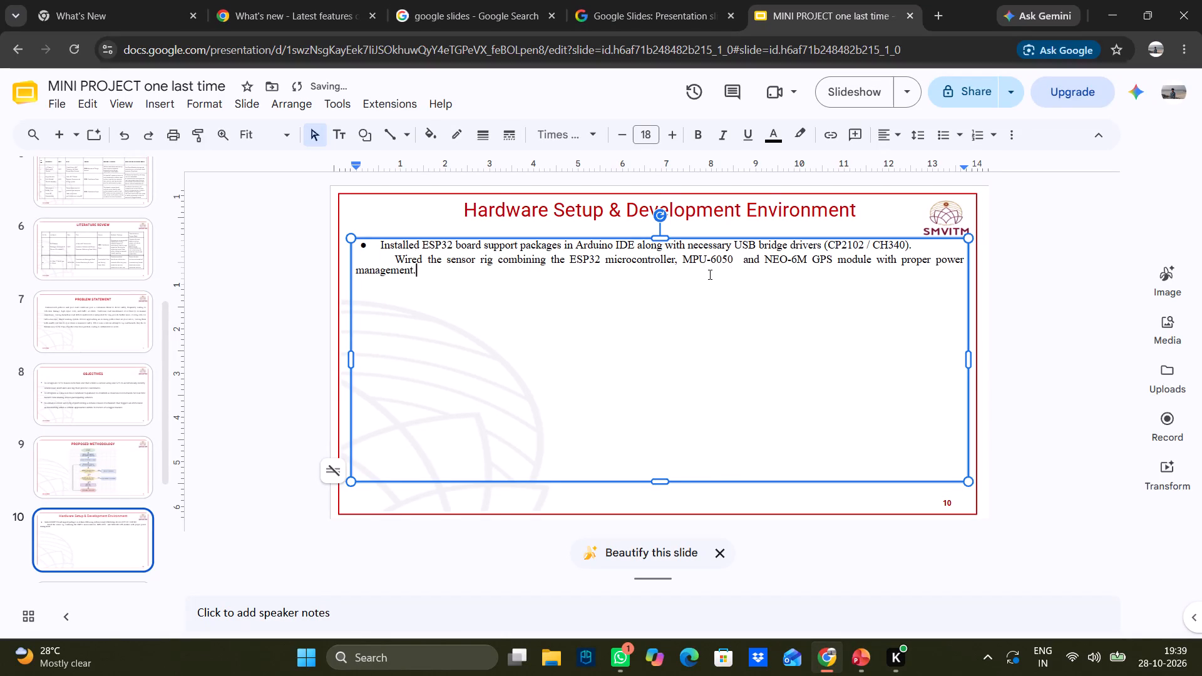
{"action": "left_click", "coordinate": [742, 260]}
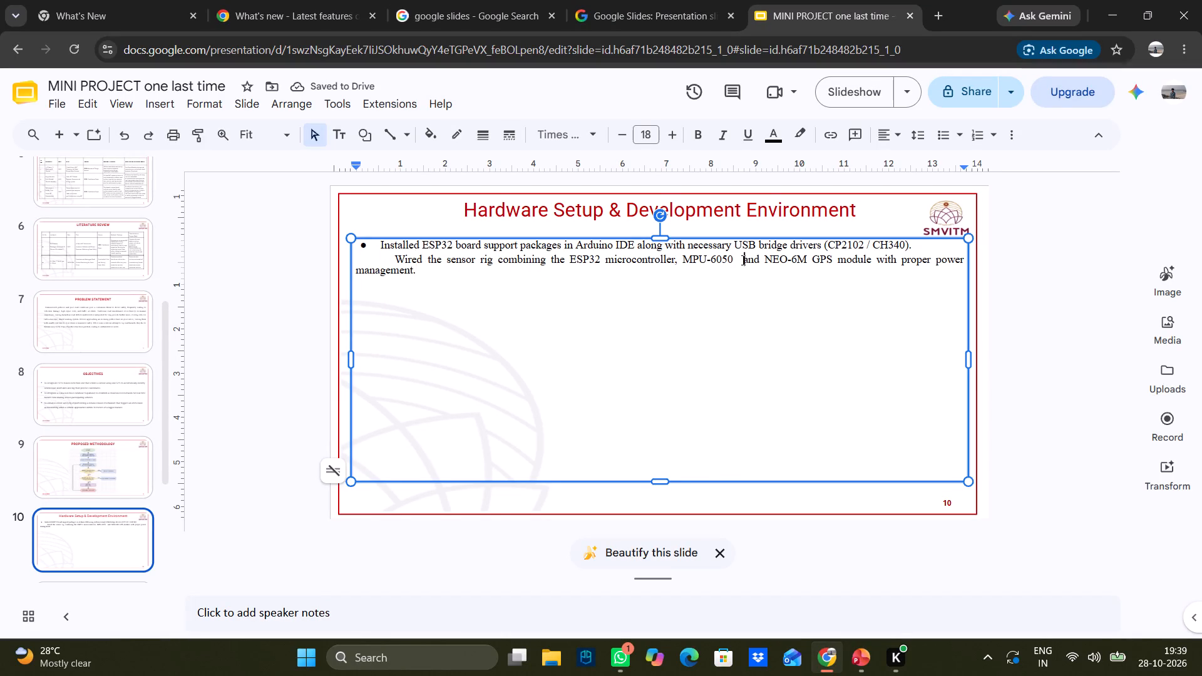
{"action": "key", "text": "BackSpace"}
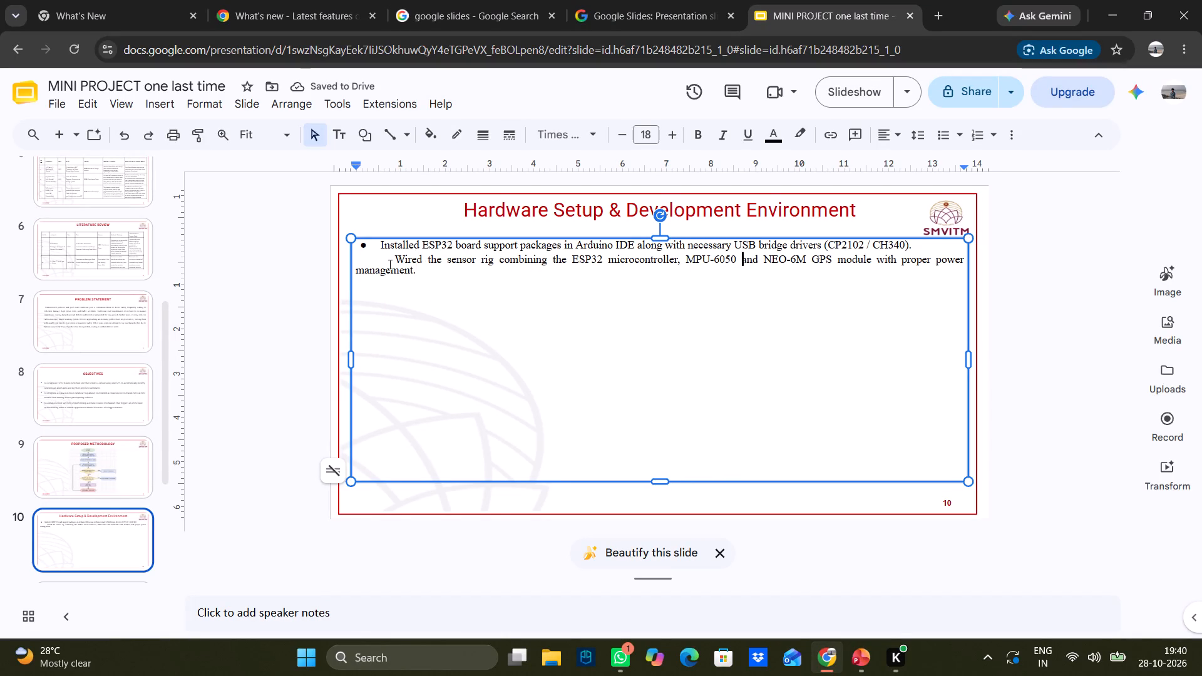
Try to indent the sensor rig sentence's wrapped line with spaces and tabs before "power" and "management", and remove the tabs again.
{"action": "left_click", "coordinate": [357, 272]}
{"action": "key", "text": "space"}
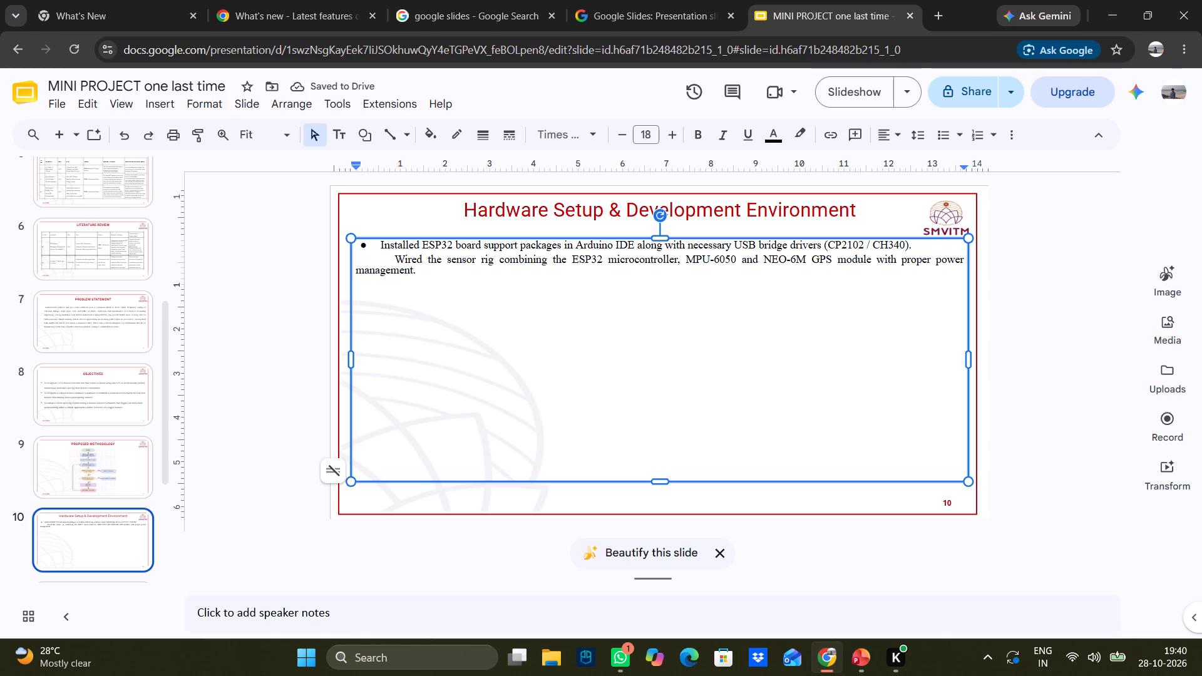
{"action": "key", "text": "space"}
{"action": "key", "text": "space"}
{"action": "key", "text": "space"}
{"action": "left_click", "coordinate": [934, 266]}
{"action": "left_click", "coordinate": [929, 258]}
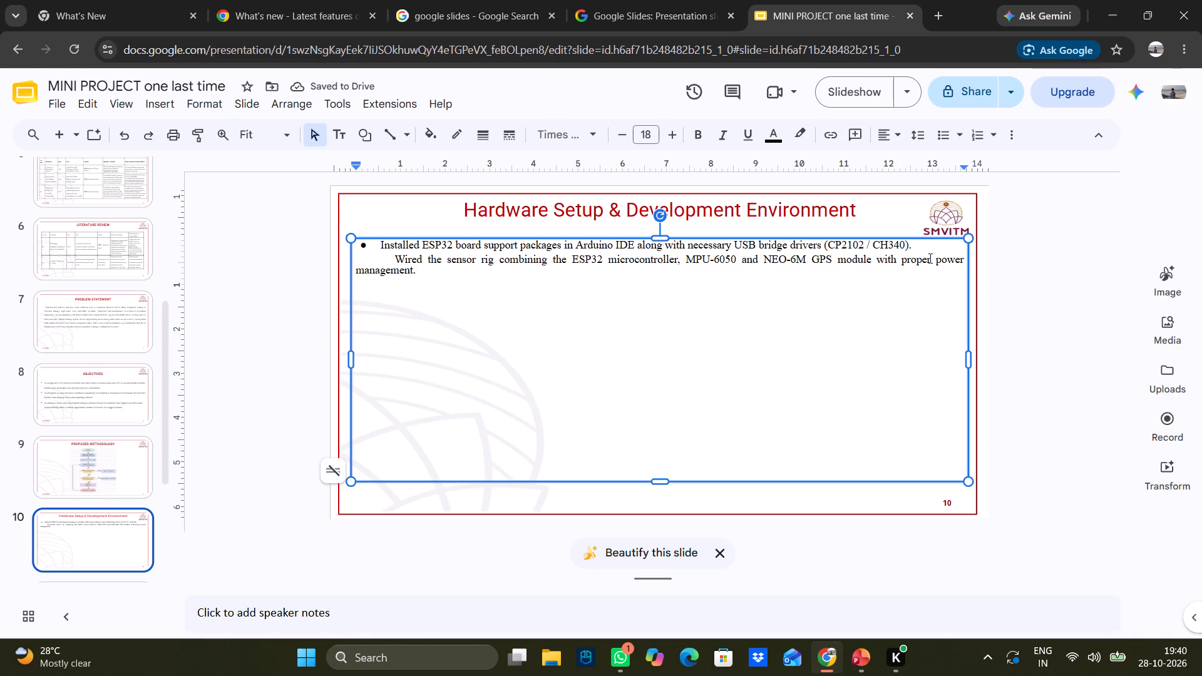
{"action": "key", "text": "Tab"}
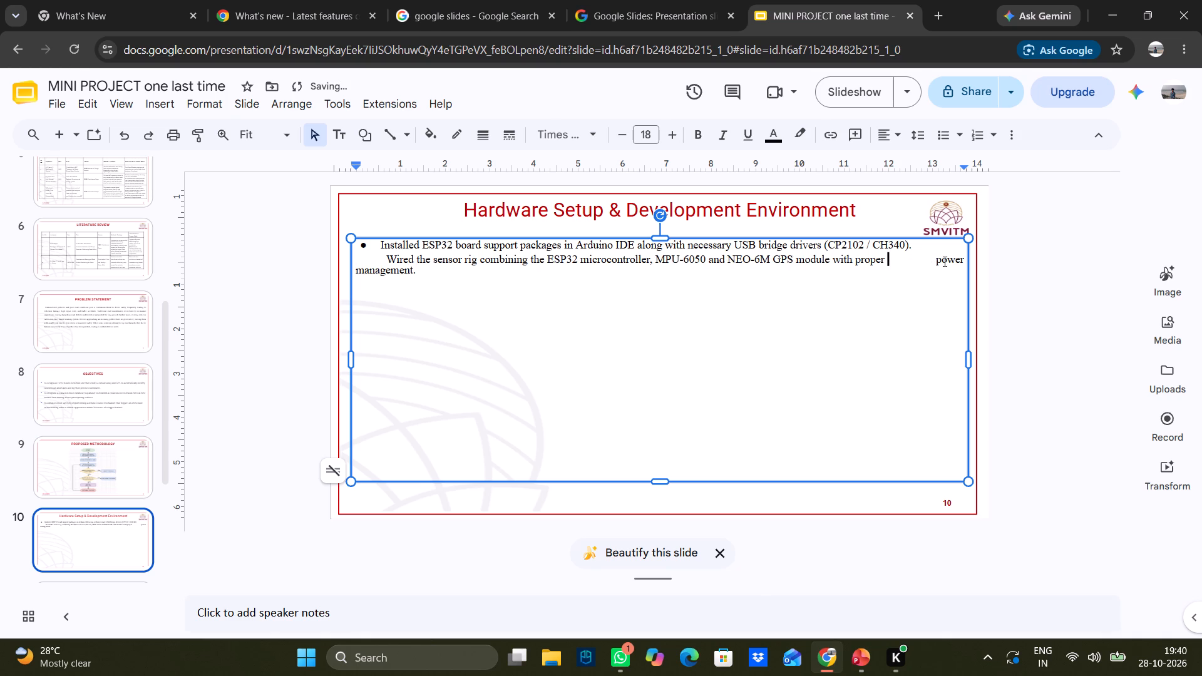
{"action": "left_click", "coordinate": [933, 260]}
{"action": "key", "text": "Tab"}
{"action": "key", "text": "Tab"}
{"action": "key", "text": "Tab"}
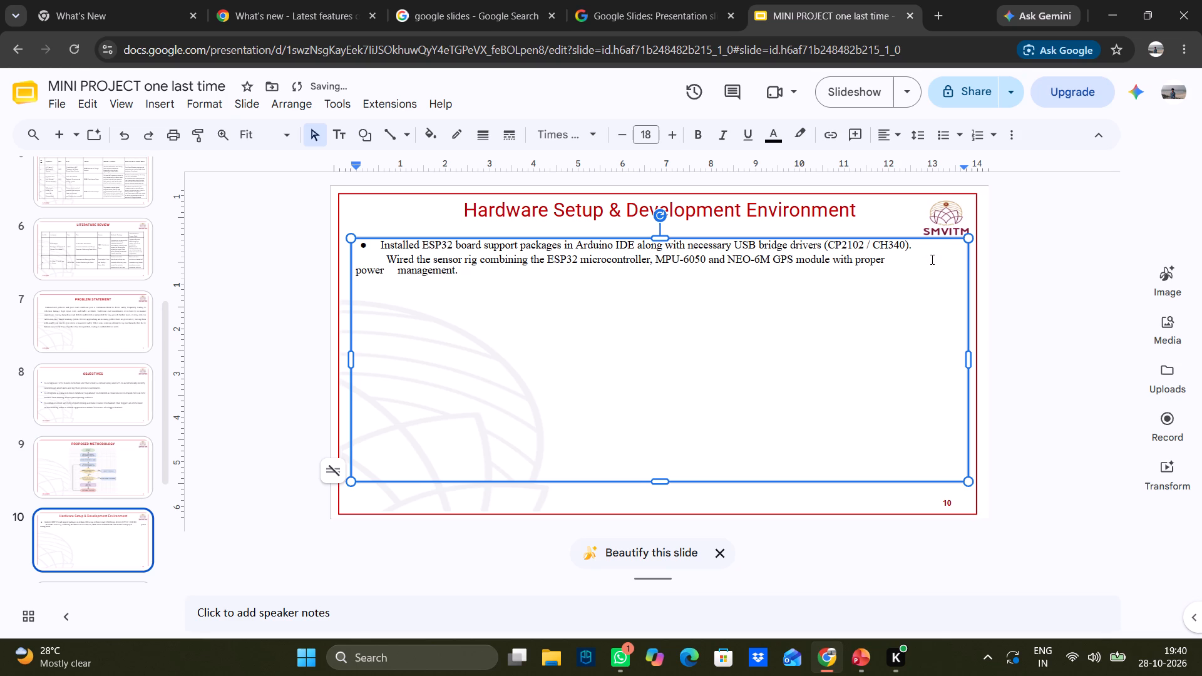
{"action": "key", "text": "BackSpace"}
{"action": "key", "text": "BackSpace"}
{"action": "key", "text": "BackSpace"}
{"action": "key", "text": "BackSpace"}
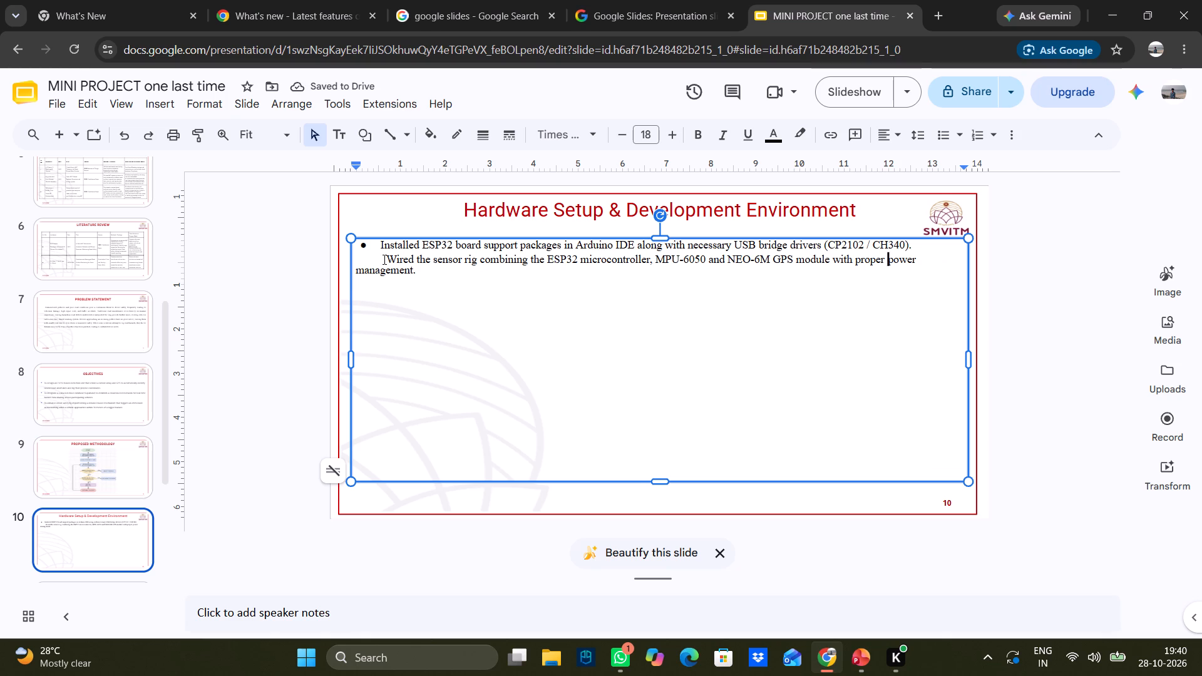
Increase the font size of the whole sensor rig sentence by one point to 19.
{"action": "left_click_drag", "start_coordinate": [383, 259], "coordinate": [421, 267]}
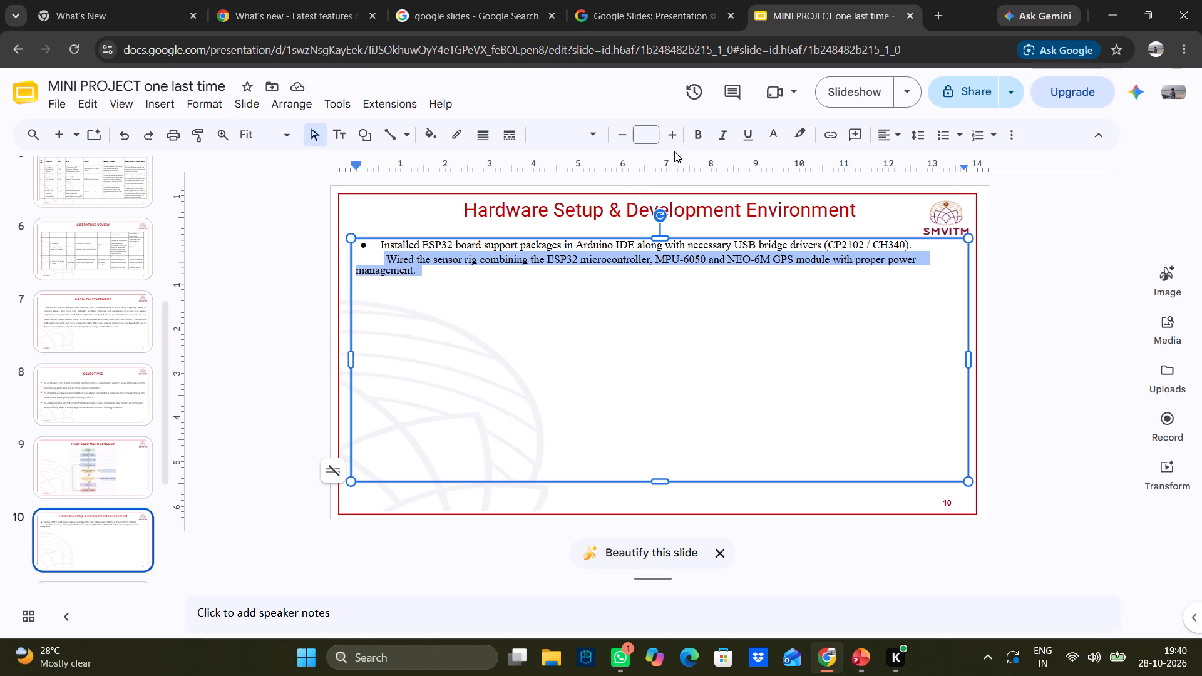
{"action": "left_click", "coordinate": [673, 141]}
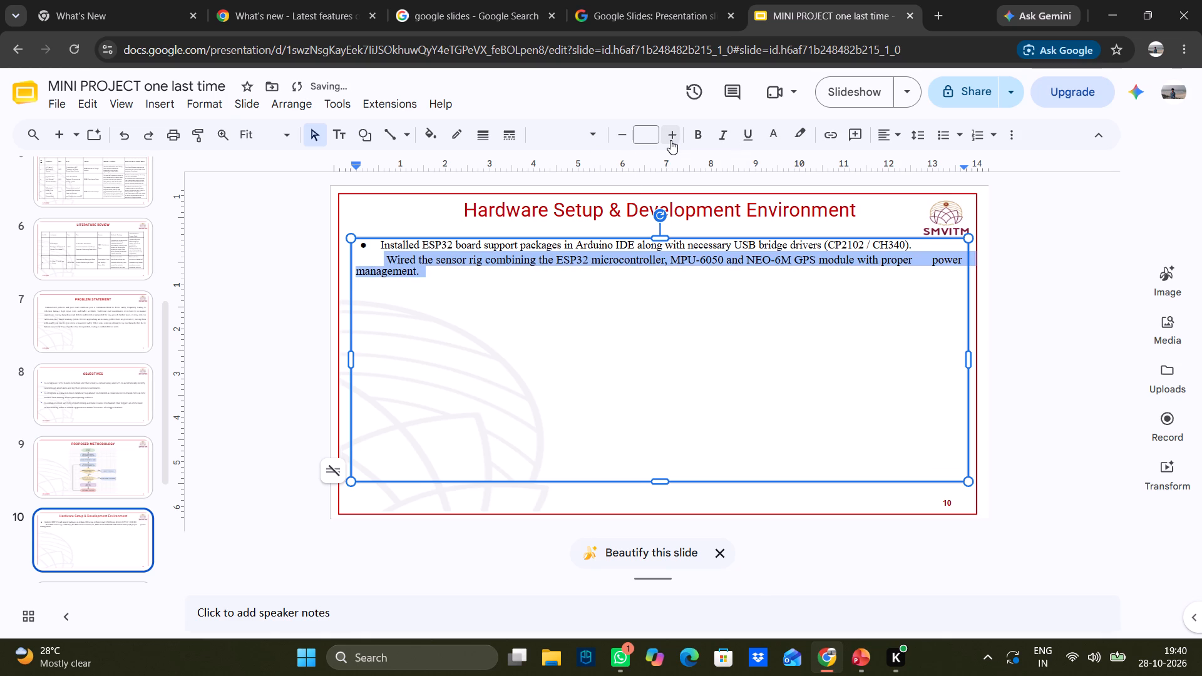
Close the wide gap in the sensor rig sentence, leaving a single space between "proper" and "power".
{"action": "left_click", "coordinate": [926, 269]}
{"action": "left_click", "coordinate": [928, 265]}
{"action": "key", "text": "BackSpace"}
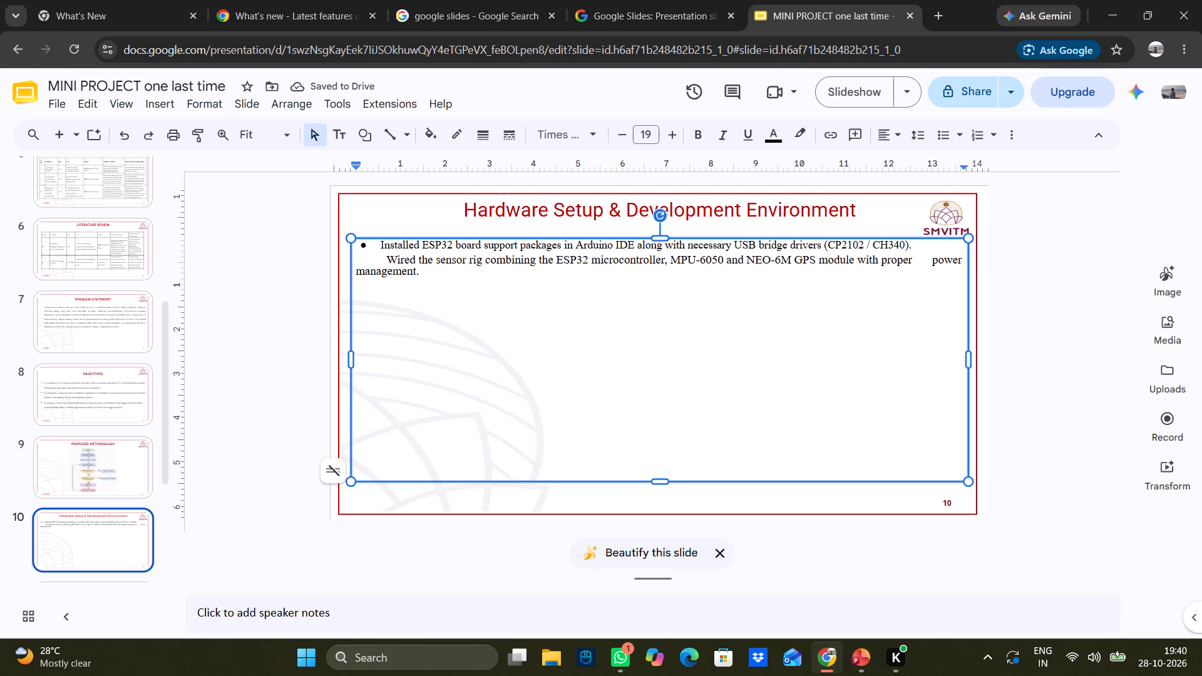
{"action": "key", "text": "BackSpace"}
{"action": "type", "text": "r"}
{"action": "key", "text": "space"}
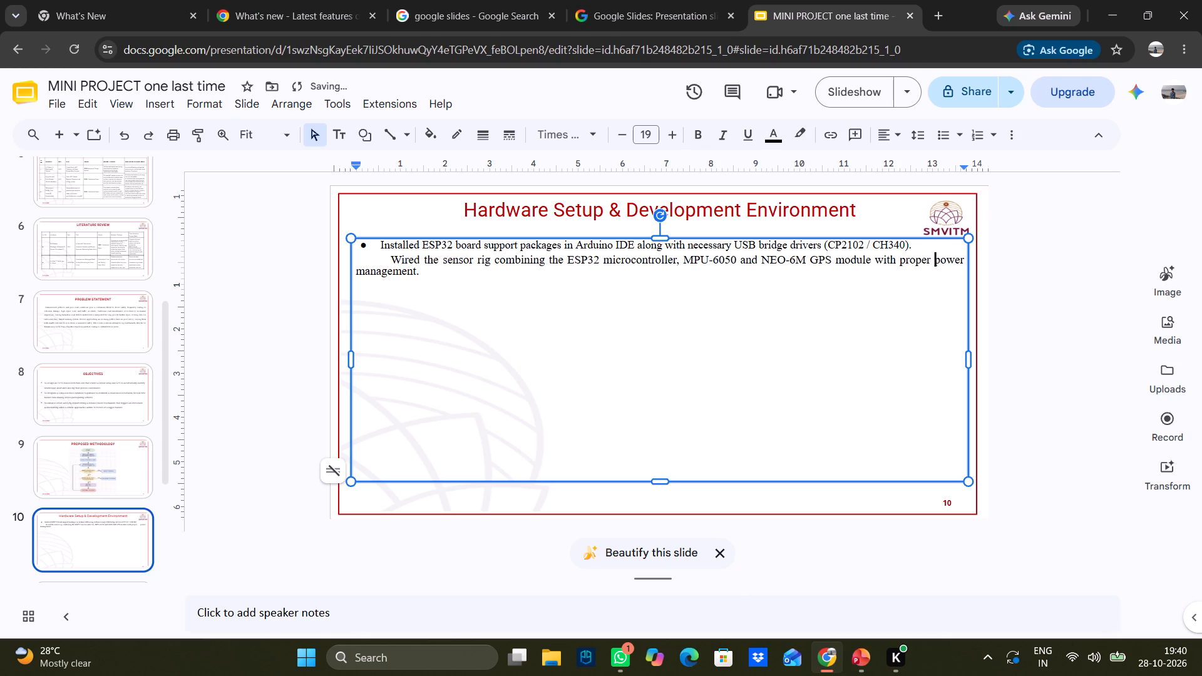
Nudge the body text box slightly left and down on the Hardware Setup slide.
{"action": "left_click", "coordinate": [352, 279]}
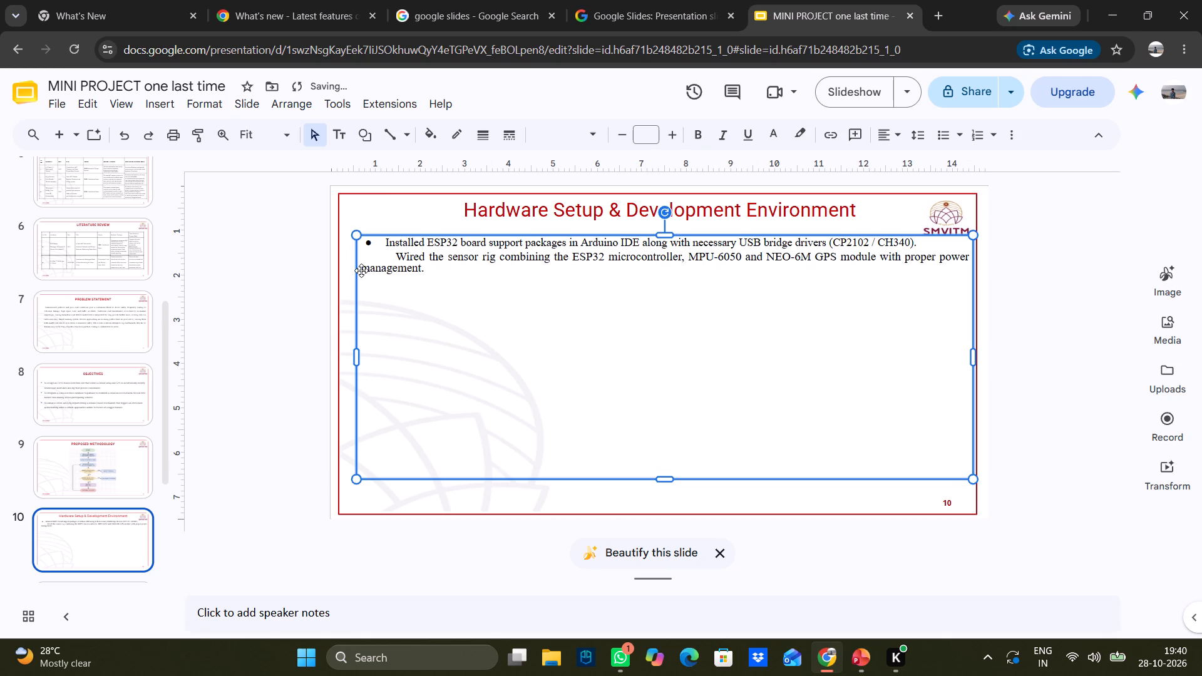
{"action": "left_click_drag", "start_coordinate": [358, 271], "coordinate": [346, 277]}
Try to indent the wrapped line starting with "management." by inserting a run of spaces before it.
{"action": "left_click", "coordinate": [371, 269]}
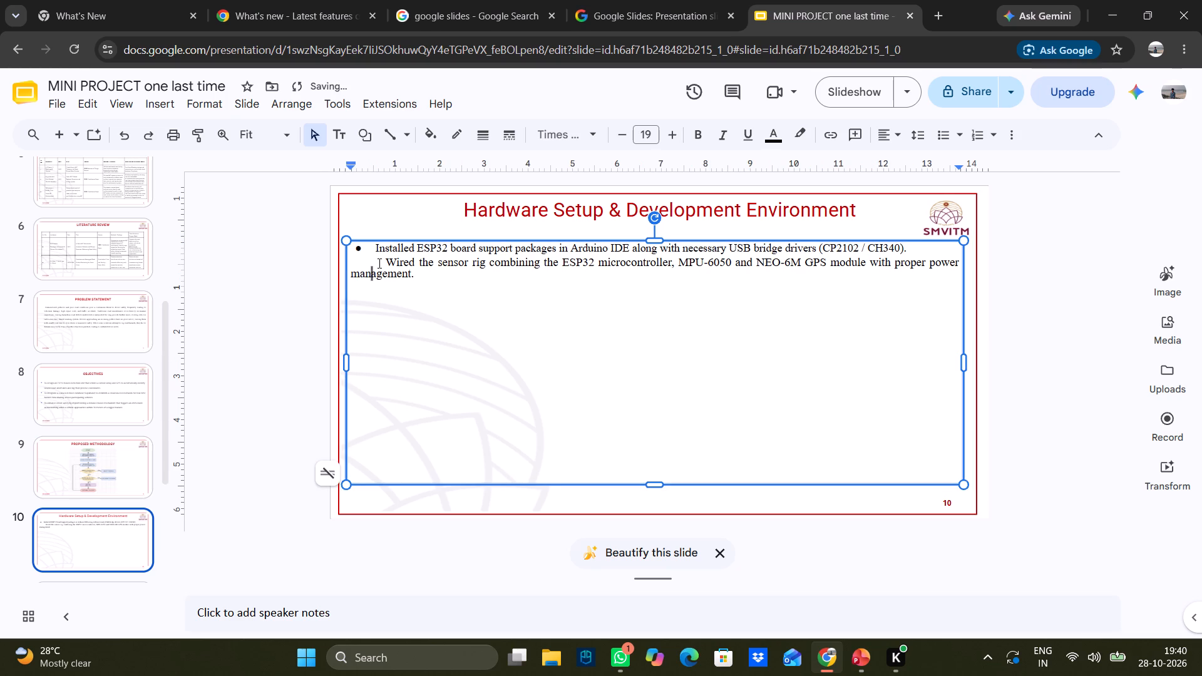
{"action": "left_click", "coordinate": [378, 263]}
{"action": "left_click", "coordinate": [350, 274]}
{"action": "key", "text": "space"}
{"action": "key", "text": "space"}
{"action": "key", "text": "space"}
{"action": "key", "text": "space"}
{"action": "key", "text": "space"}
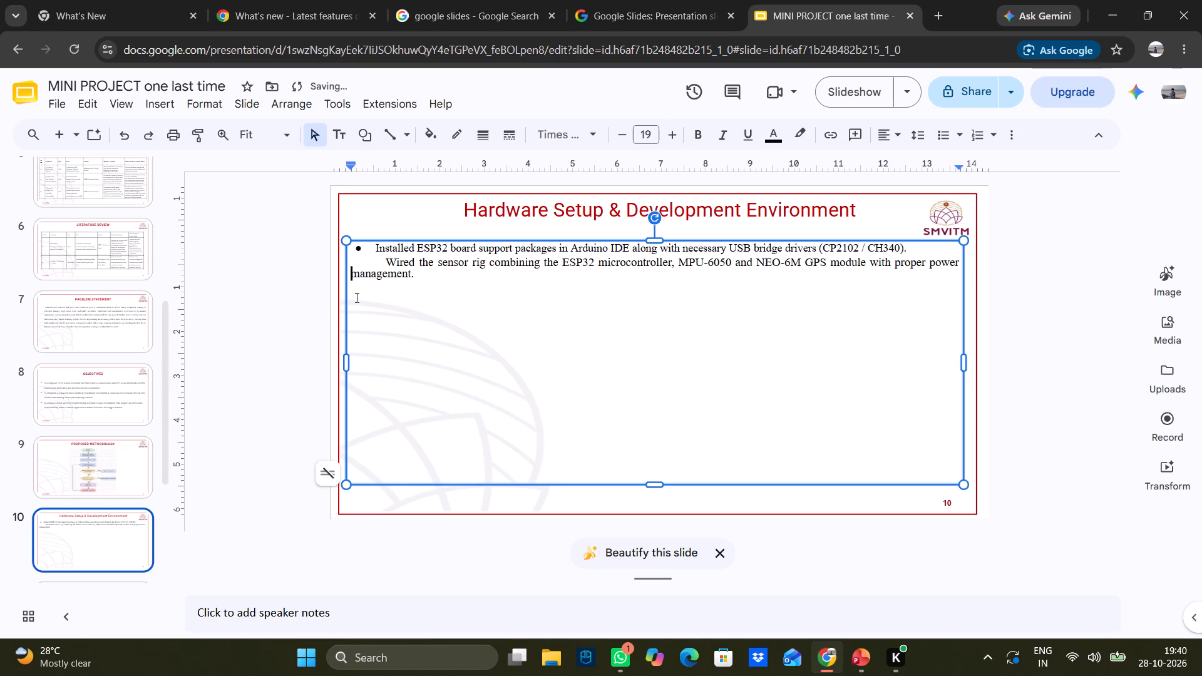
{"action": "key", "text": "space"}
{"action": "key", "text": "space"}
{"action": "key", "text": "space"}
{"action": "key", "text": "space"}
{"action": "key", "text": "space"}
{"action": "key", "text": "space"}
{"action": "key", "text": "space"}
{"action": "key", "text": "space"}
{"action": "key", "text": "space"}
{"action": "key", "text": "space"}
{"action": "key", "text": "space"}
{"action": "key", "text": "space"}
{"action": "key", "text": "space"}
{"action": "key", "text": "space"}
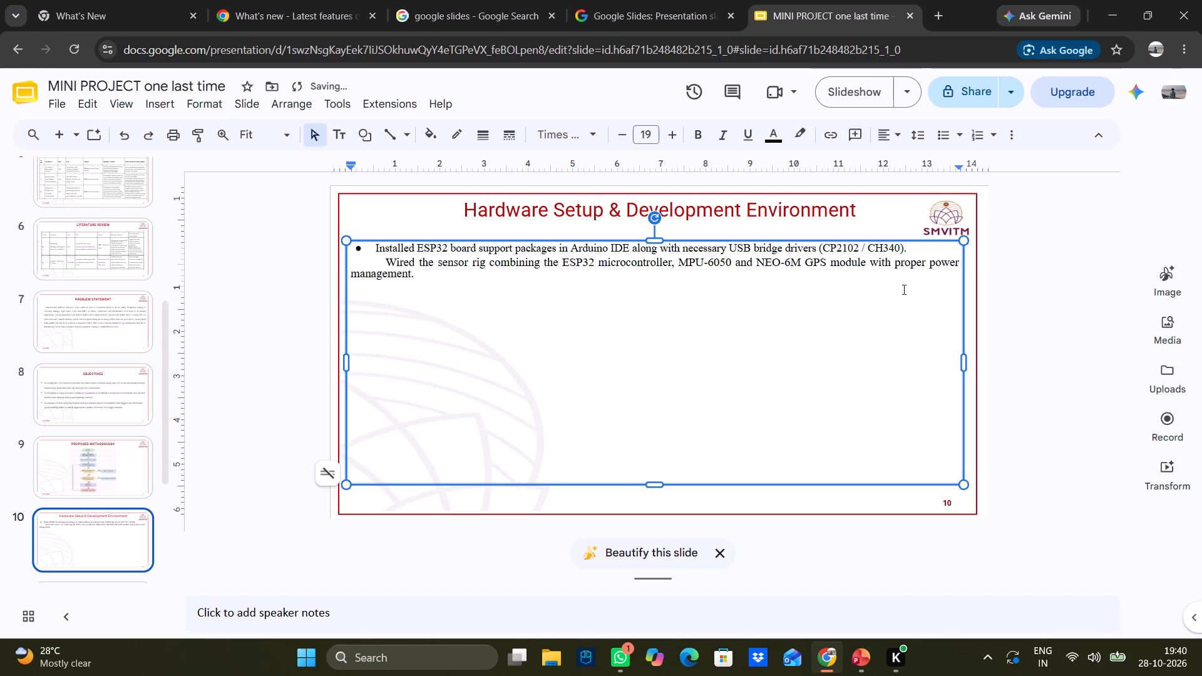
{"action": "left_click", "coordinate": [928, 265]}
Remove the bullet and indent from the "Installed ESP32 board support packages" line, and reapply a standard round bullet to it.
{"action": "left_click", "coordinate": [375, 247]}
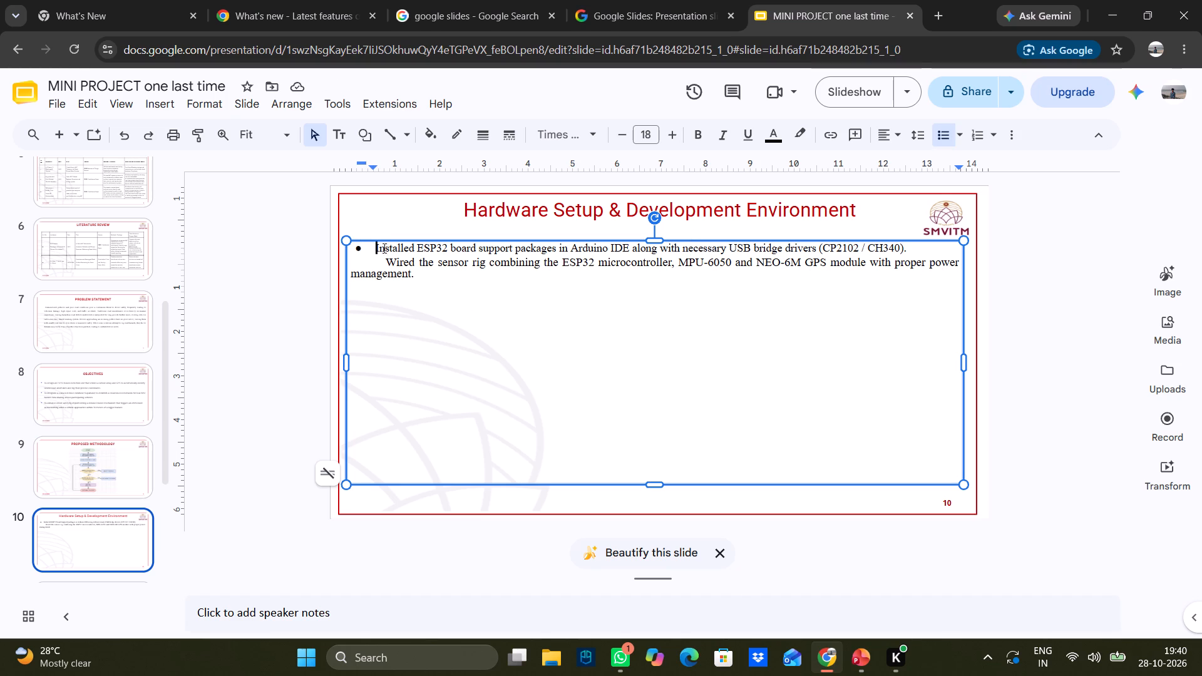
{"action": "key", "text": "BackSpace"}
{"action": "key", "text": "BackSpace"}
{"action": "key", "text": "BackSpace"}
{"action": "key", "text": "BackSpace"}
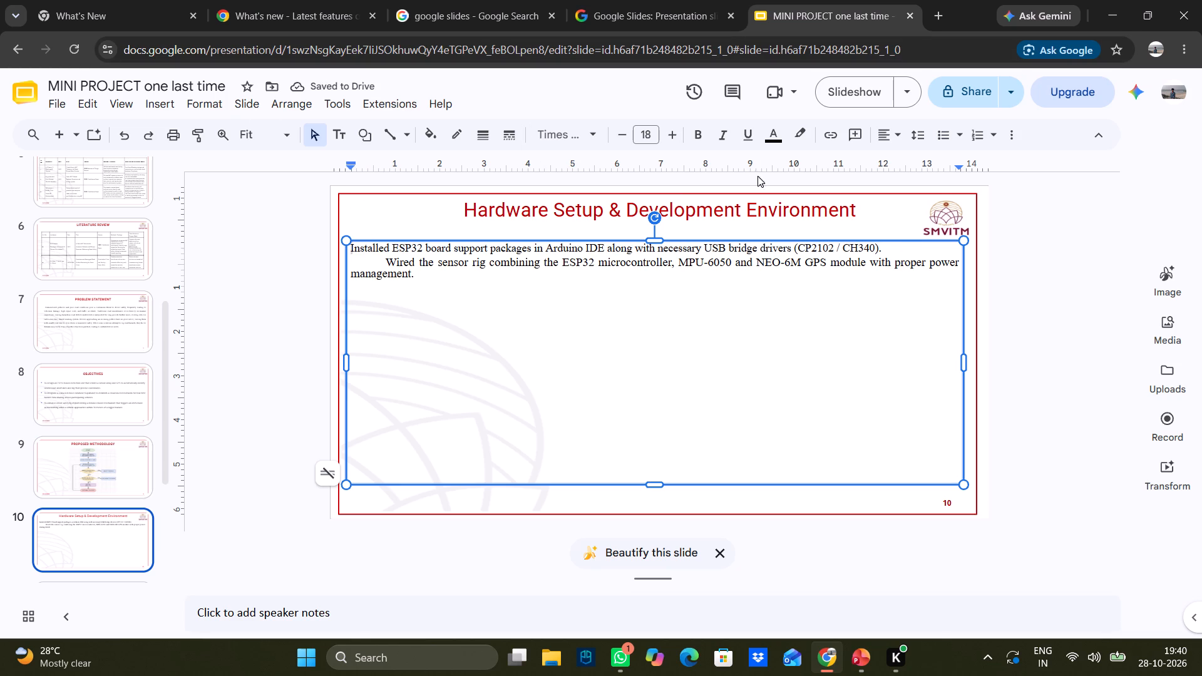
{"action": "left_click", "coordinate": [898, 252]}
{"action": "left_click", "coordinate": [349, 250]}
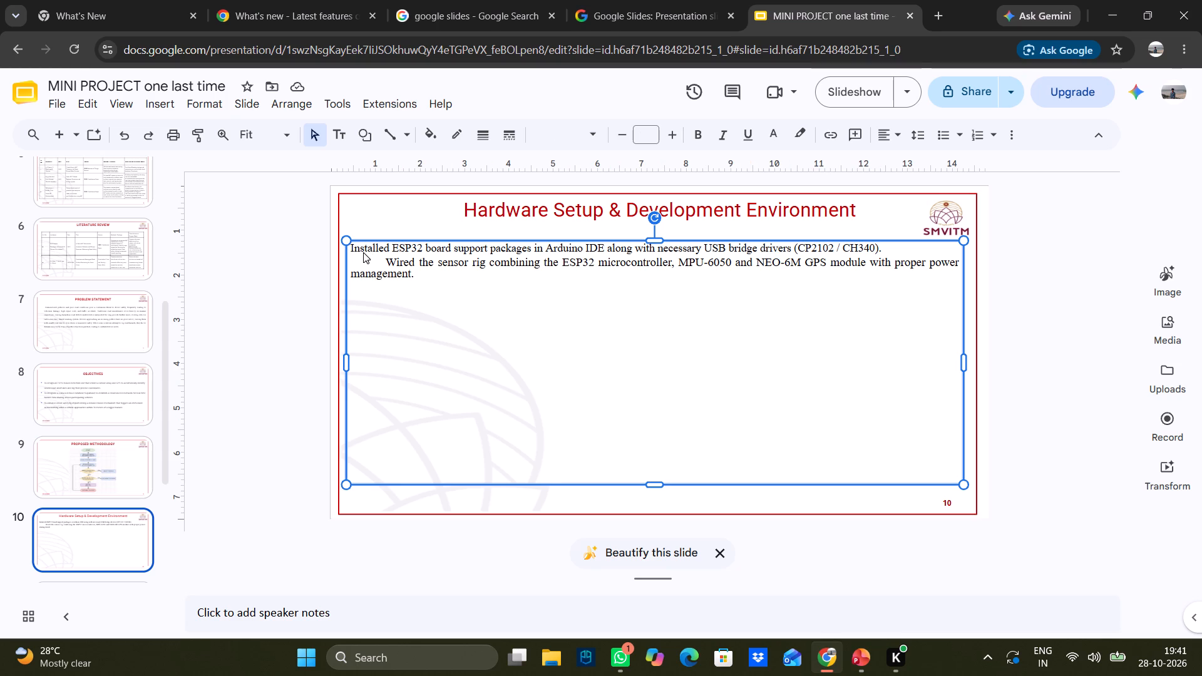
{"action": "left_click", "coordinate": [361, 250]}
{"action": "left_click", "coordinate": [351, 250]}
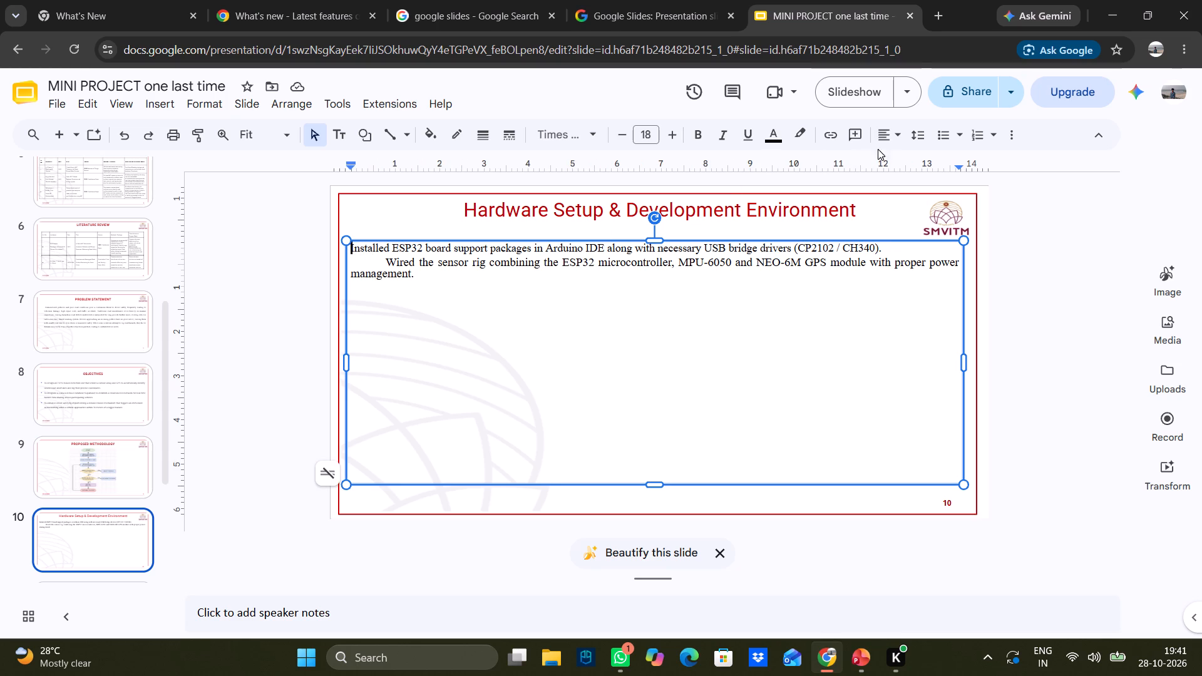
{"action": "left_click", "coordinate": [946, 141]}
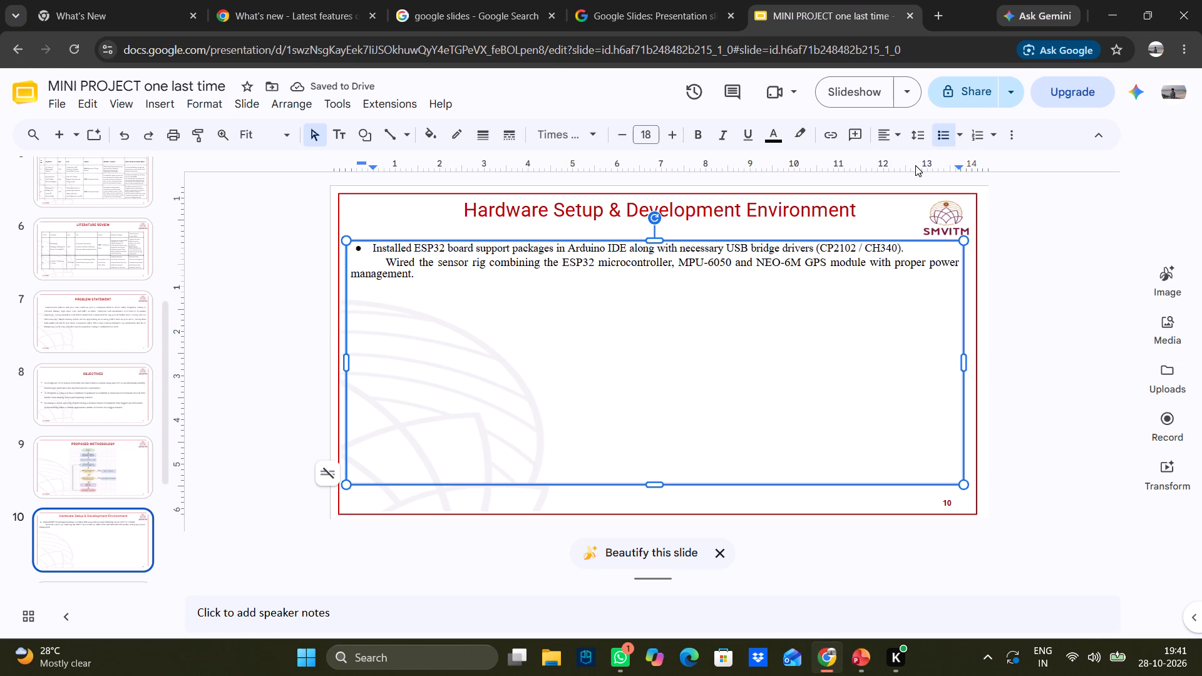
{"action": "key", "text": "BackSpace"}
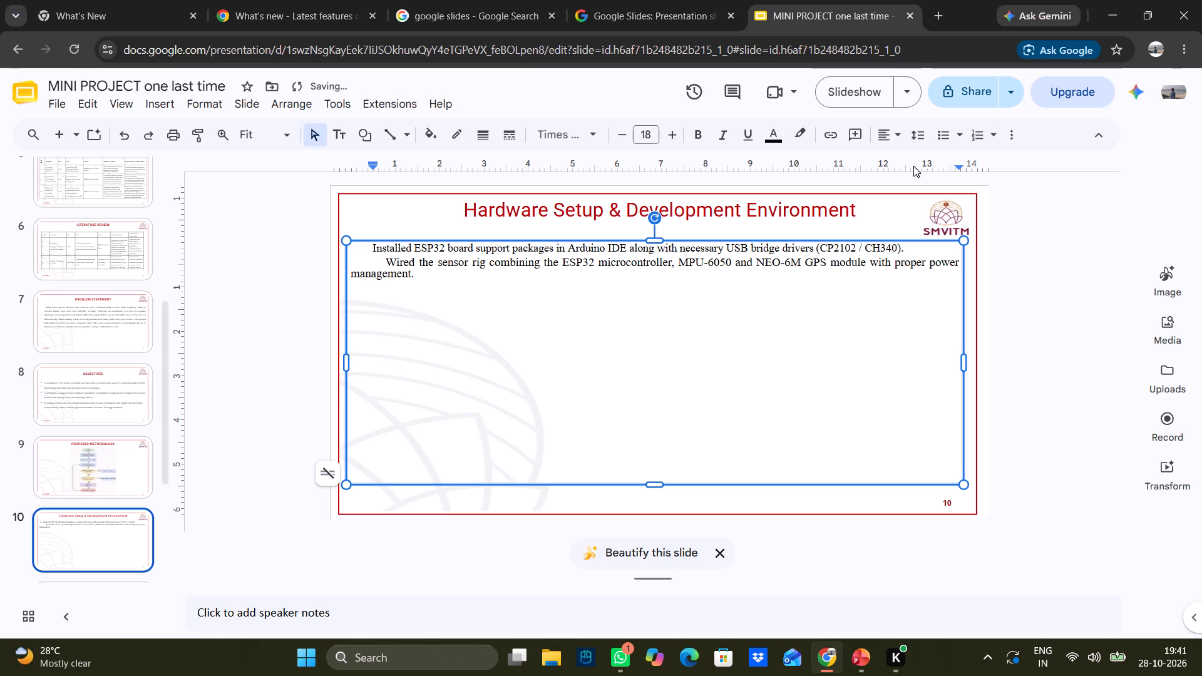
{"action": "left_click", "coordinate": [947, 139]}
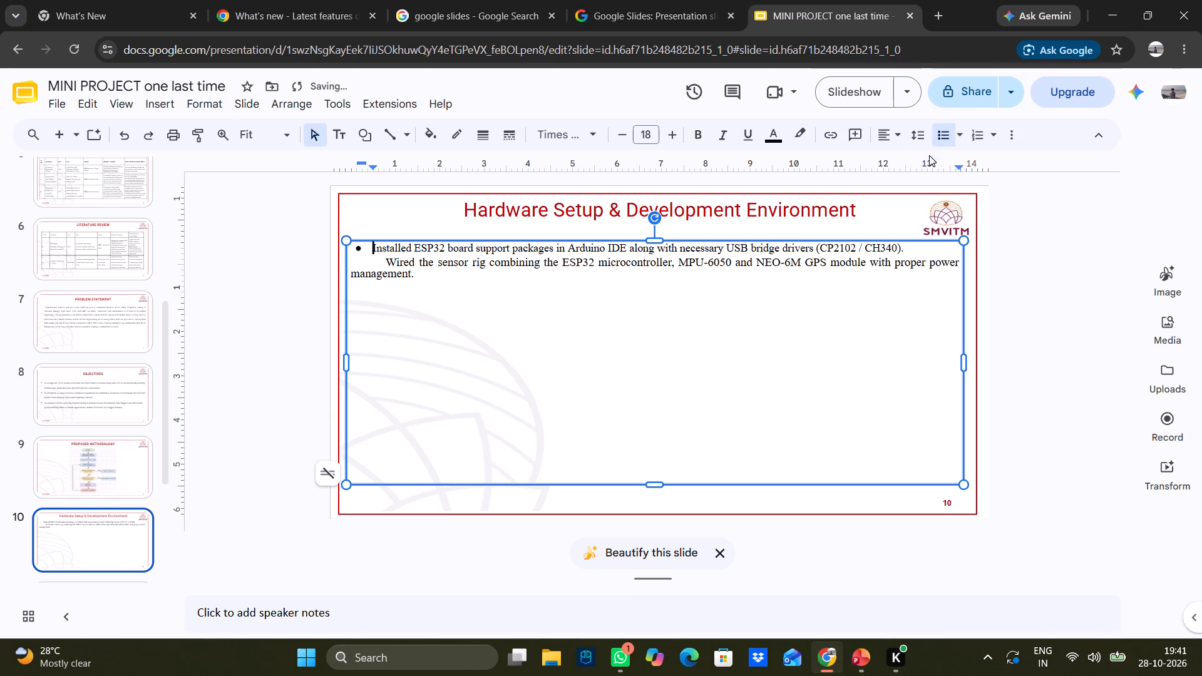
Delete two leading spaces before "Wired" in the sensor rig sentence.
{"action": "left_click", "coordinate": [411, 290]}
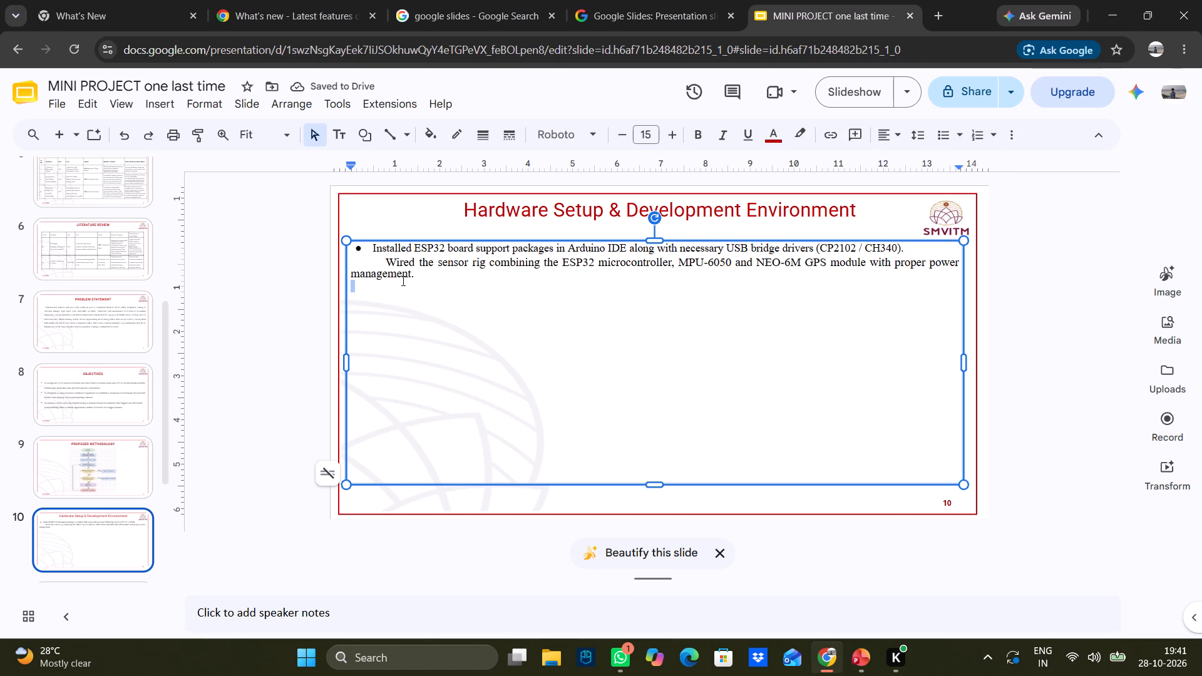
{"action": "left_click", "coordinate": [386, 267]}
{"action": "key", "text": "BackSpace"}
{"action": "key", "text": "BackSpace"}
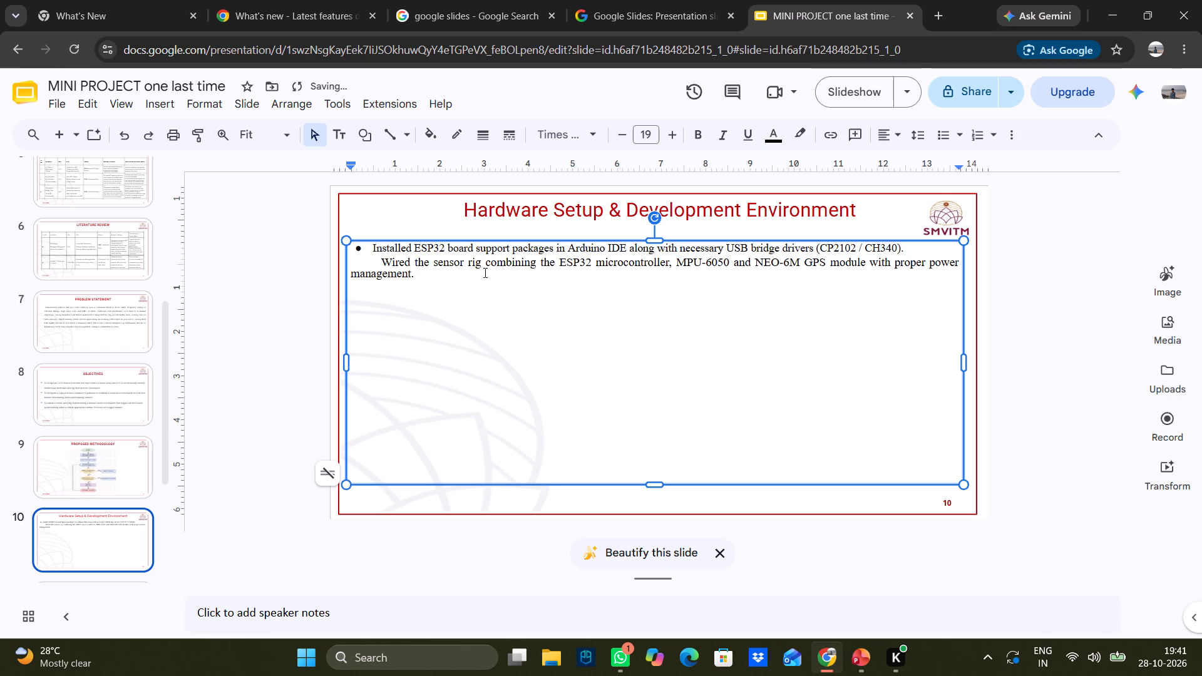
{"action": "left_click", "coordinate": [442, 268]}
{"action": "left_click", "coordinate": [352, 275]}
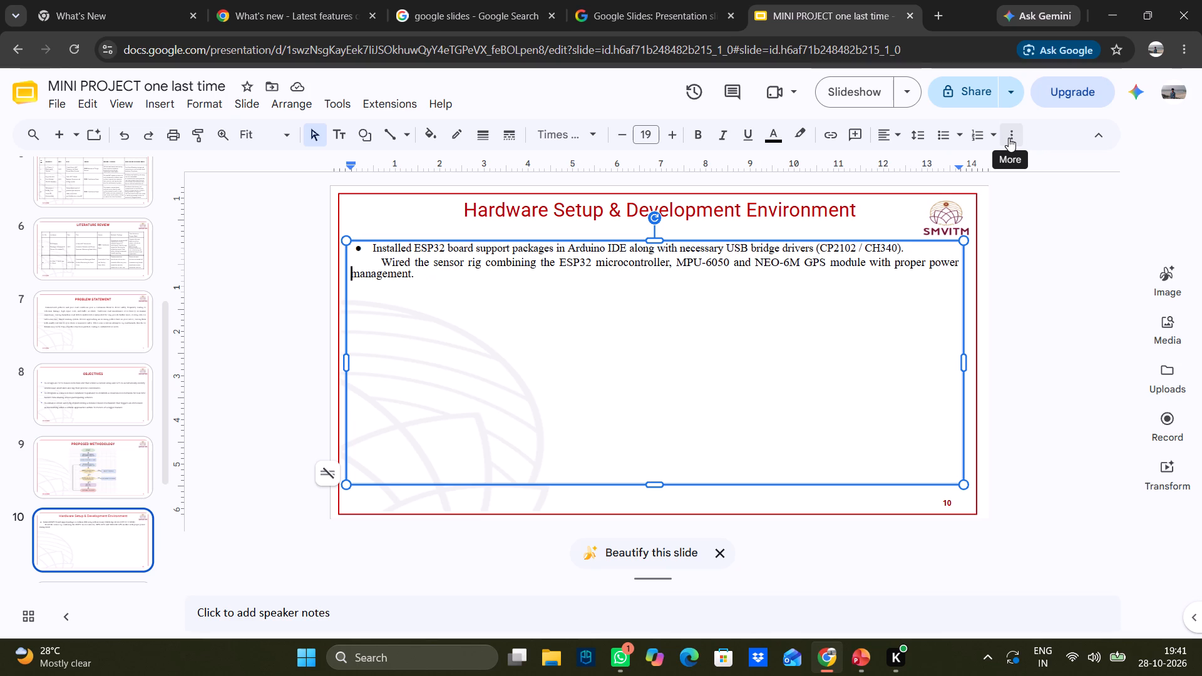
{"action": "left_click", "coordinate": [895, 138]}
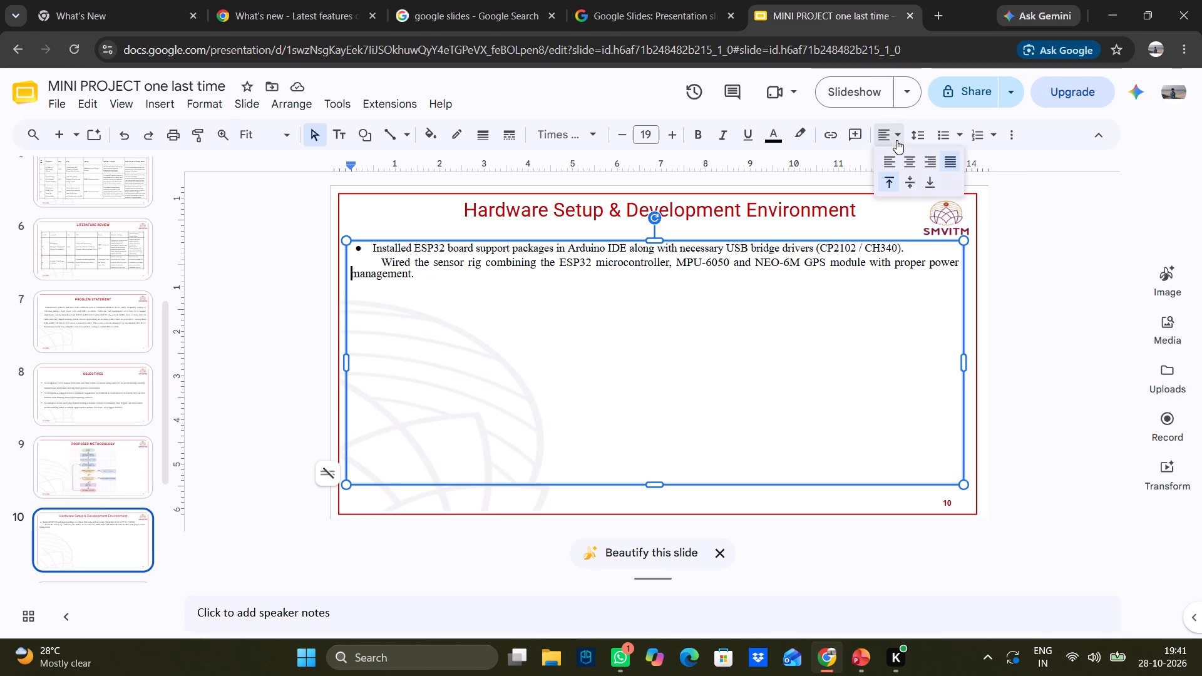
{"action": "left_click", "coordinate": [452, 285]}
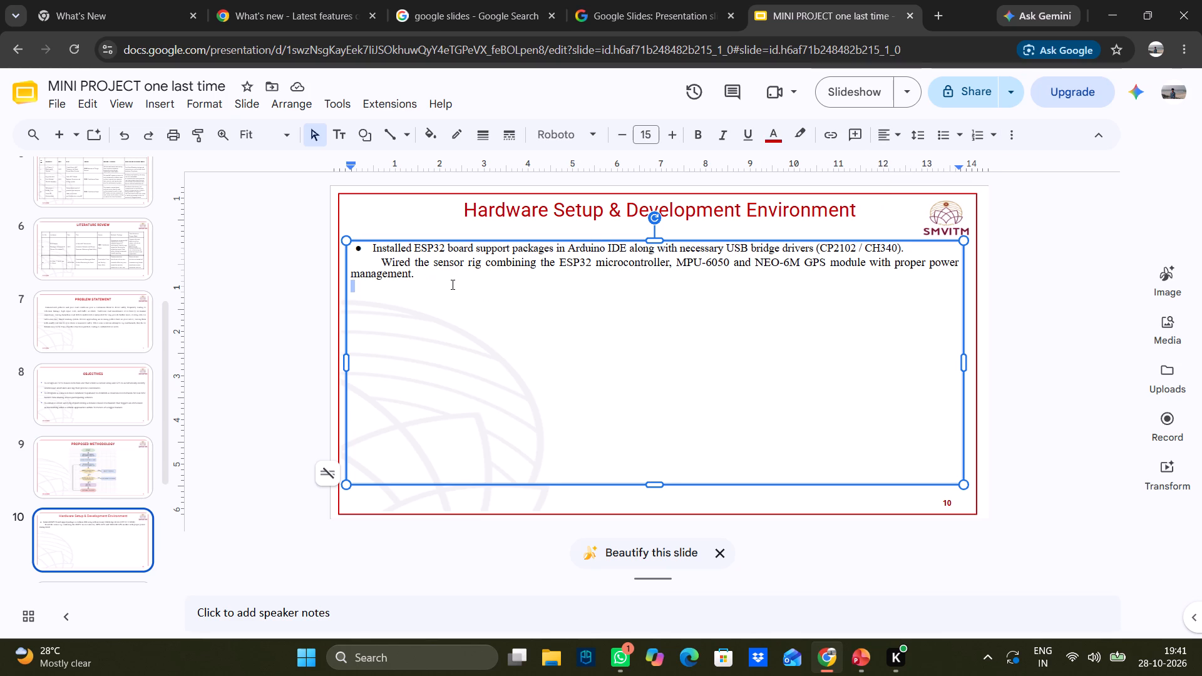
Left-align all the body text on the Hardware Setup slide, after trying centred, right and justified alignment.
{"action": "left_click_drag", "start_coordinate": [451, 284], "coordinate": [336, 247]}
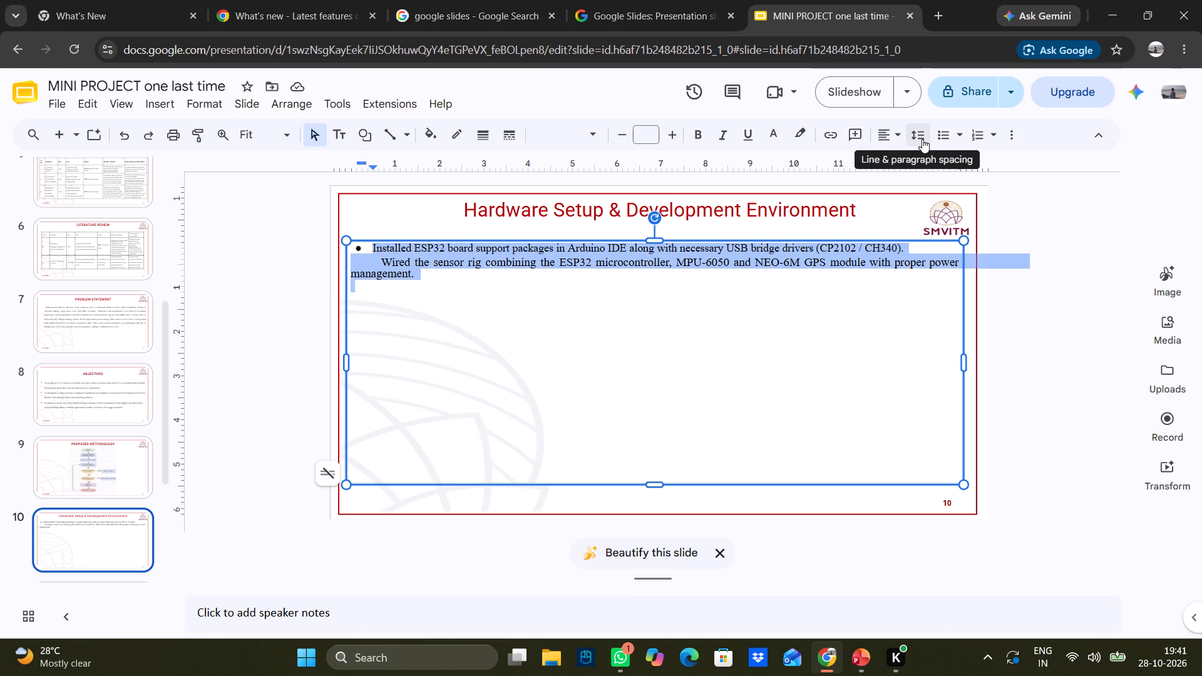
{"action": "left_click", "coordinate": [900, 142]}
{"action": "left_click", "coordinate": [911, 156]}
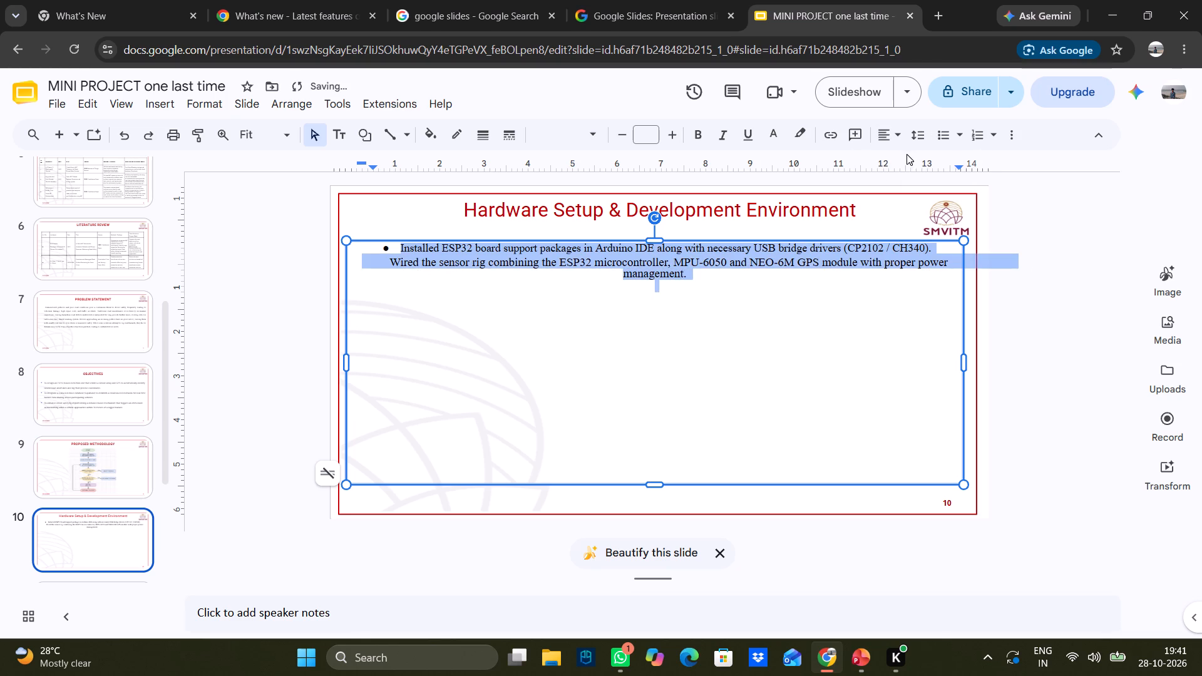
{"action": "left_click", "coordinate": [890, 139]}
{"action": "left_click", "coordinate": [932, 165]}
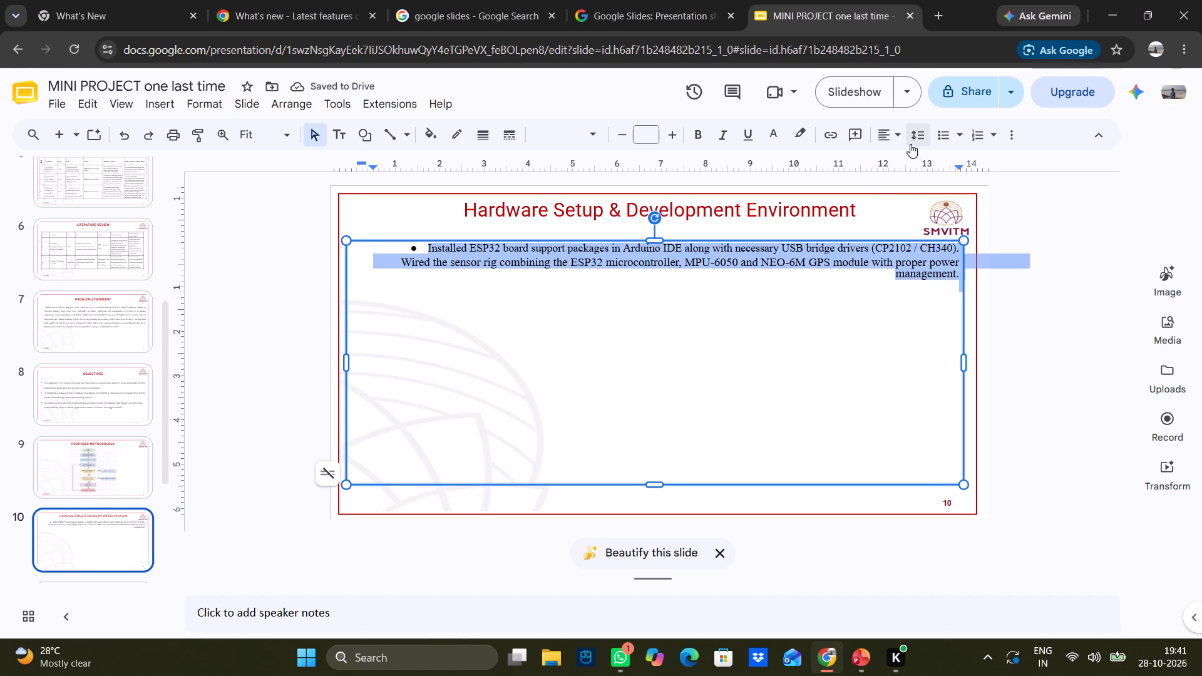
{"action": "left_click", "coordinate": [896, 140]}
{"action": "left_click", "coordinate": [951, 161]}
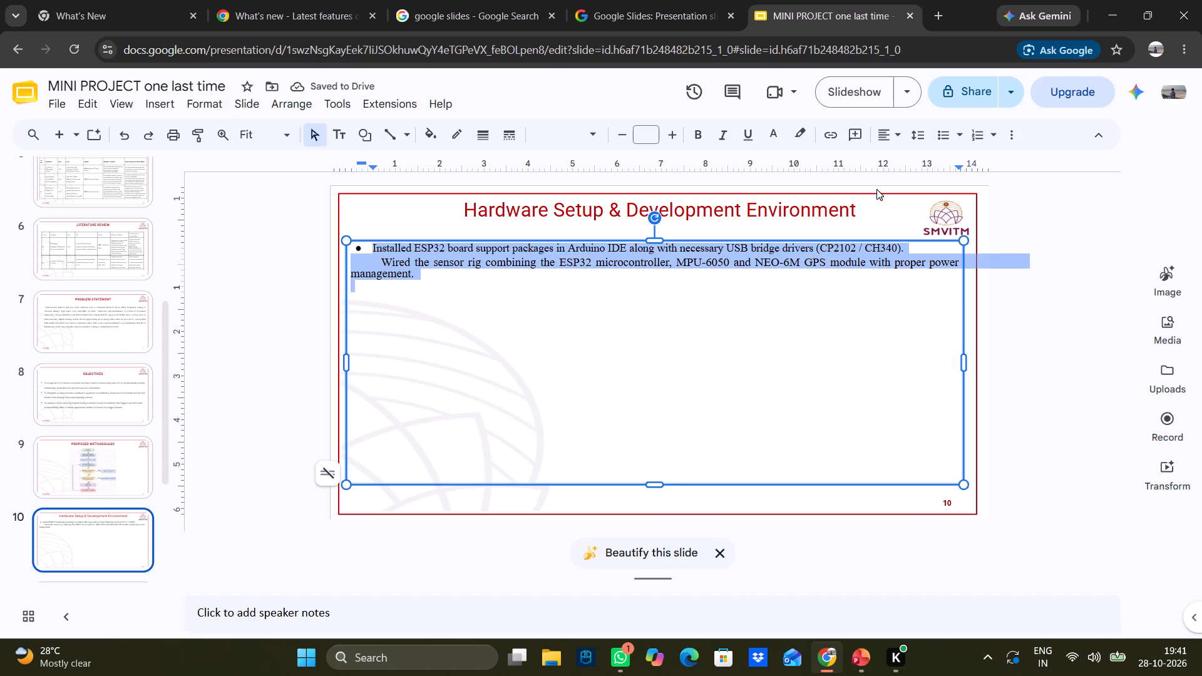
{"action": "left_click", "coordinate": [892, 137]}
{"action": "left_click", "coordinate": [886, 156]}
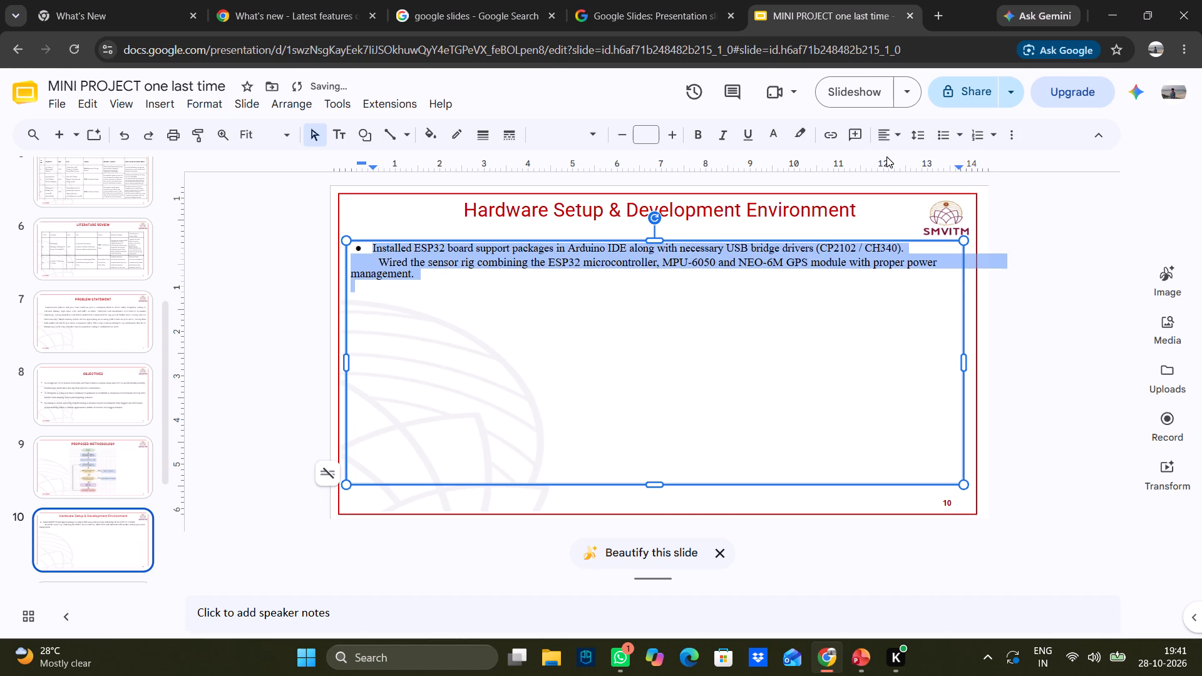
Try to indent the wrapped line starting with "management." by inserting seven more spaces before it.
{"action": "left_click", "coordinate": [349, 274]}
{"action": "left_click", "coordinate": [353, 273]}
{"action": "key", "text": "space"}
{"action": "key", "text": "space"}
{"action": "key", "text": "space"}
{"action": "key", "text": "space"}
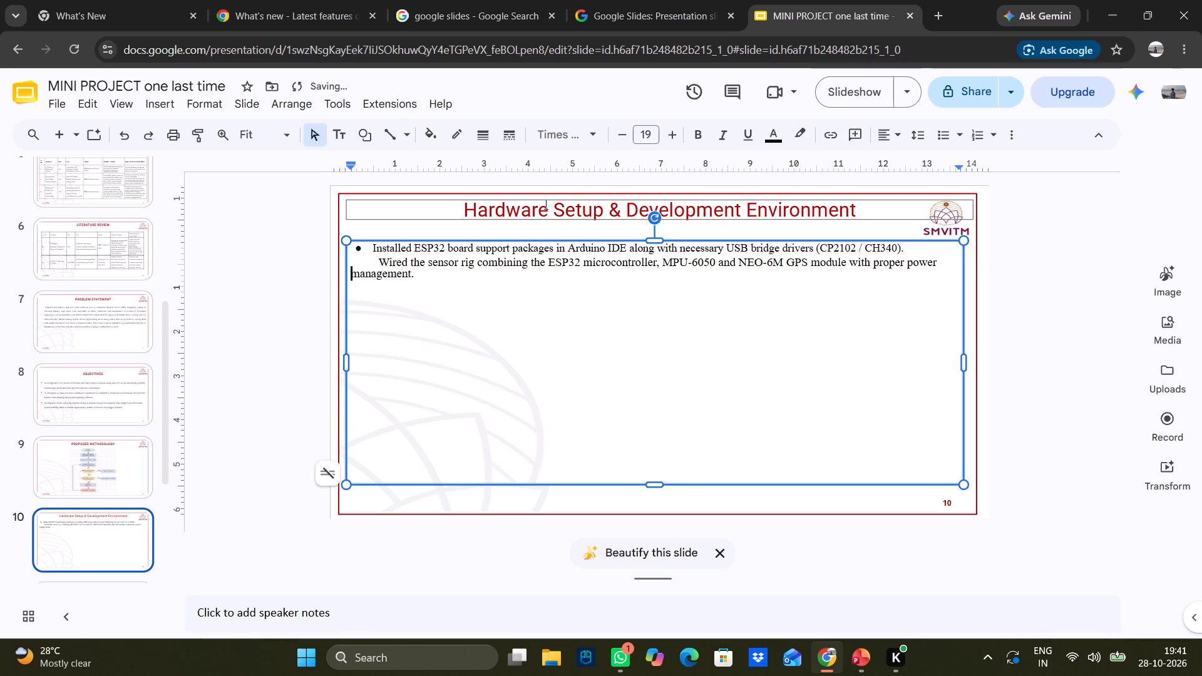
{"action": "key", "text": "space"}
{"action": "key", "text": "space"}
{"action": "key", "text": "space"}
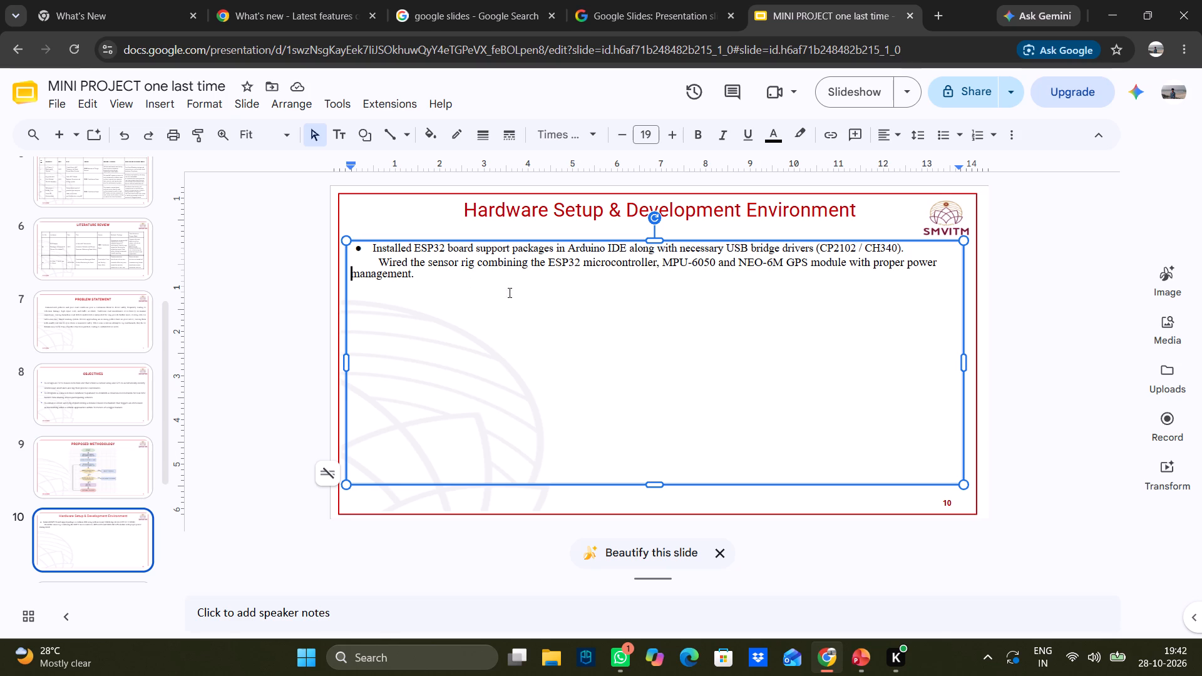
Break the sensor rig sentence before "power" and indent the new line with ten spaces to align under "Wired".
{"action": "left_click", "coordinate": [907, 260]}
{"action": "key", "text": "Return"}
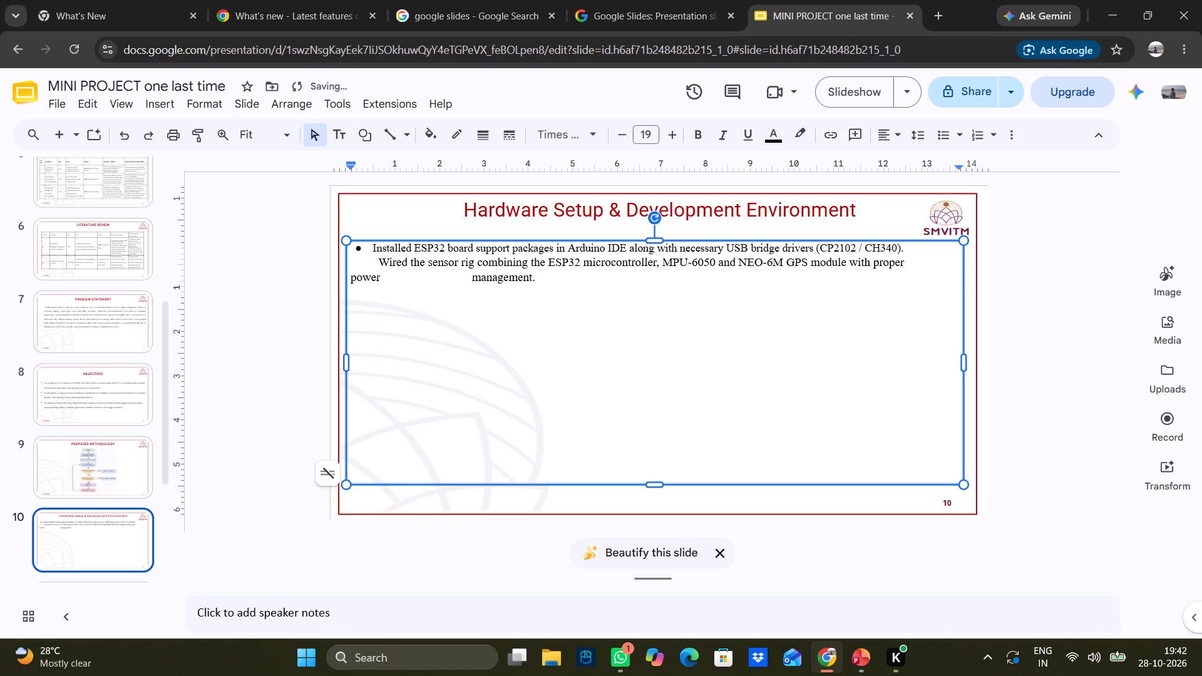
{"action": "key", "text": "space"}
{"action": "key", "text": "space"}
{"action": "key", "text": "space"}
{"action": "key", "text": "space"}
{"action": "key", "text": "space"}
{"action": "key", "text": "space"}
{"action": "key", "text": "space"}
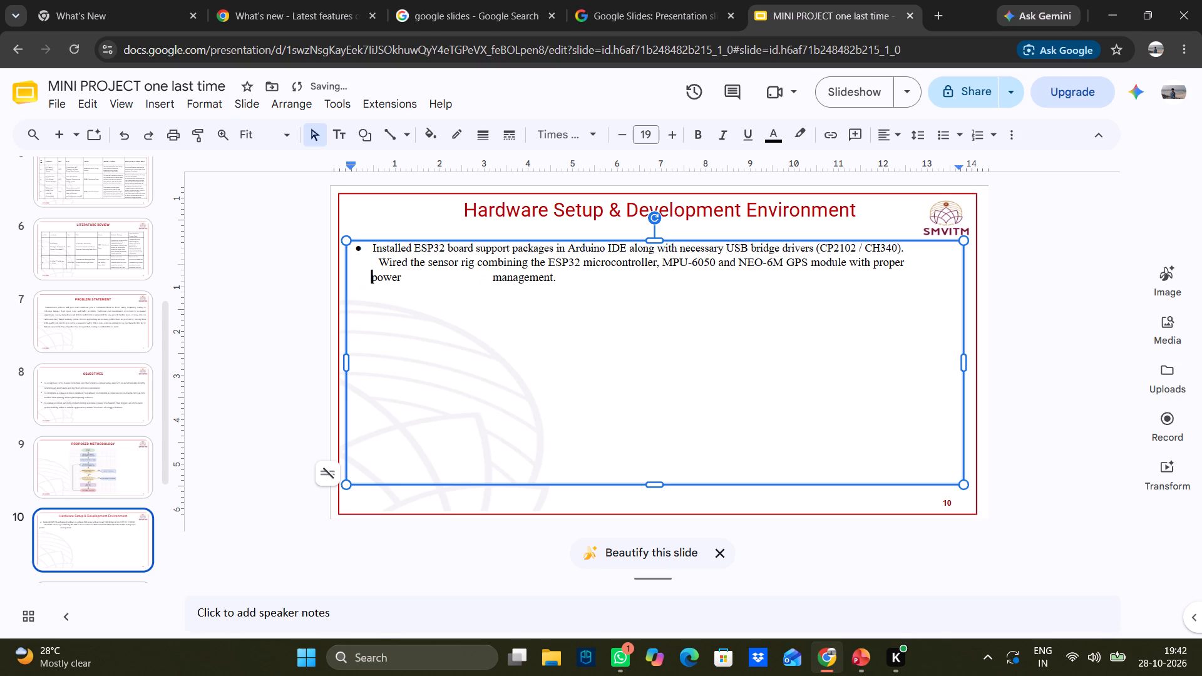
{"action": "key", "text": "space"}
{"action": "key", "text": "space"}
{"action": "key", "text": "space"}
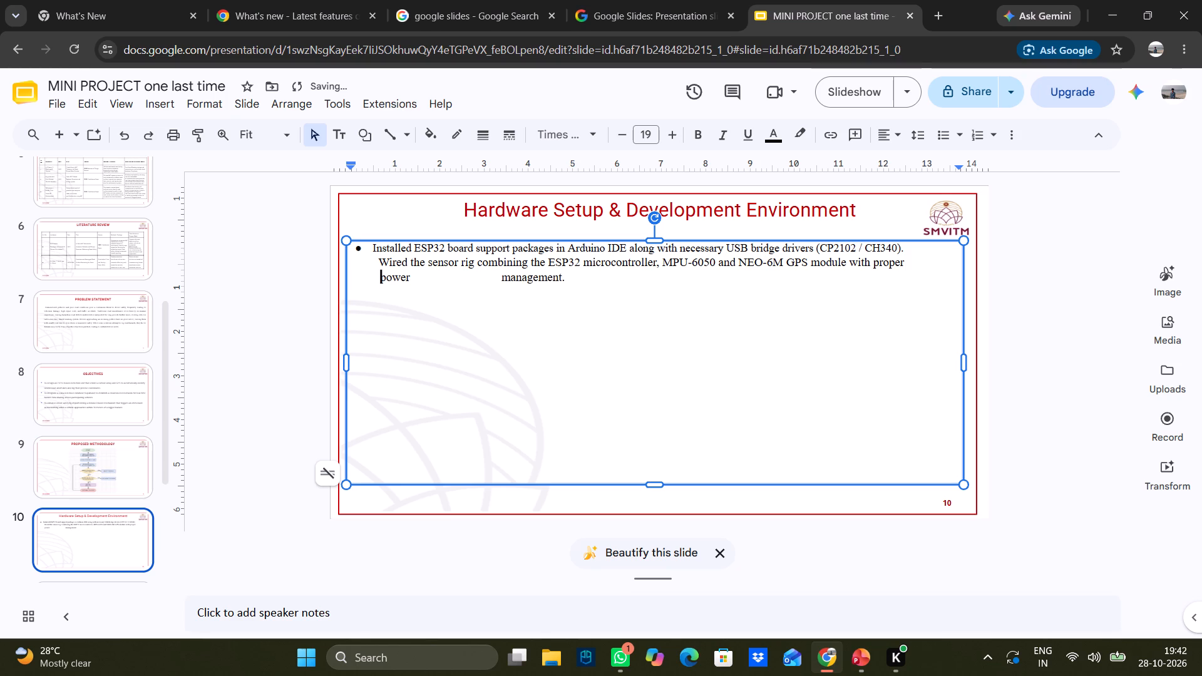
Delete the long run of extra spaces between "power" and "management." on the new line.
{"action": "key", "text": "Right"}
{"action": "key", "text": "Right"}
{"action": "key", "text": "Right"}
{"action": "key", "text": "Right"}
{"action": "key", "text": "Right"}
{"action": "key", "text": "Right"}
{"action": "key", "text": "Right"}
{"action": "key", "text": "Right"}
{"action": "key", "text": "Right"}
{"action": "key", "text": "Right"}
{"action": "key", "text": "Right"}
{"action": "key", "text": "Right"}
{"action": "key", "text": "Right"}
{"action": "key", "text": "Right"}
{"action": "key", "text": "Right"}
{"action": "key", "text": "Right"}
{"action": "key", "text": "Right"}
{"action": "key", "text": "Right"}
{"action": "key", "text": "Right"}
{"action": "key", "text": "Right"}
{"action": "key", "text": "Right"}
{"action": "key", "text": "Right"}
{"action": "key", "text": "Right"}
{"action": "key", "text": "Right"}
{"action": "key", "text": "Right"}
{"action": "key", "text": "Right"}
{"action": "key", "text": "Right"}
{"action": "key", "text": "BackSpace"}
{"action": "key", "text": "BackSpace"}
{"action": "key", "text": "BackSpace"}
{"action": "key", "text": "BackSpace"}
{"action": "key", "text": "BackSpace"}
{"action": "key", "text": "BackSpace"}
{"action": "key", "text": "BackSpace"}
{"action": "key", "text": "BackSpace"}
{"action": "key", "text": "BackSpace"}
{"action": "key", "text": "BackSpace"}
{"action": "key", "text": "BackSpace"}
{"action": "key", "text": "BackSpace"}
{"action": "key", "text": "BackSpace"}
{"action": "key", "text": "BackSpace"}
{"action": "key", "text": "BackSpace"}
{"action": "key", "text": "BackSpace"}
{"action": "key", "text": "BackSpace"}
{"action": "key", "text": "BackSpace"}
{"action": "key", "text": "BackSpace"}
{"action": "key", "text": "BackSpace"}
{"action": "key", "text": "BackSpace"}
{"action": "key", "text": "BackSpace"}
{"action": "key", "text": "BackSpace"}
{"action": "key", "text": "BackSpace"}
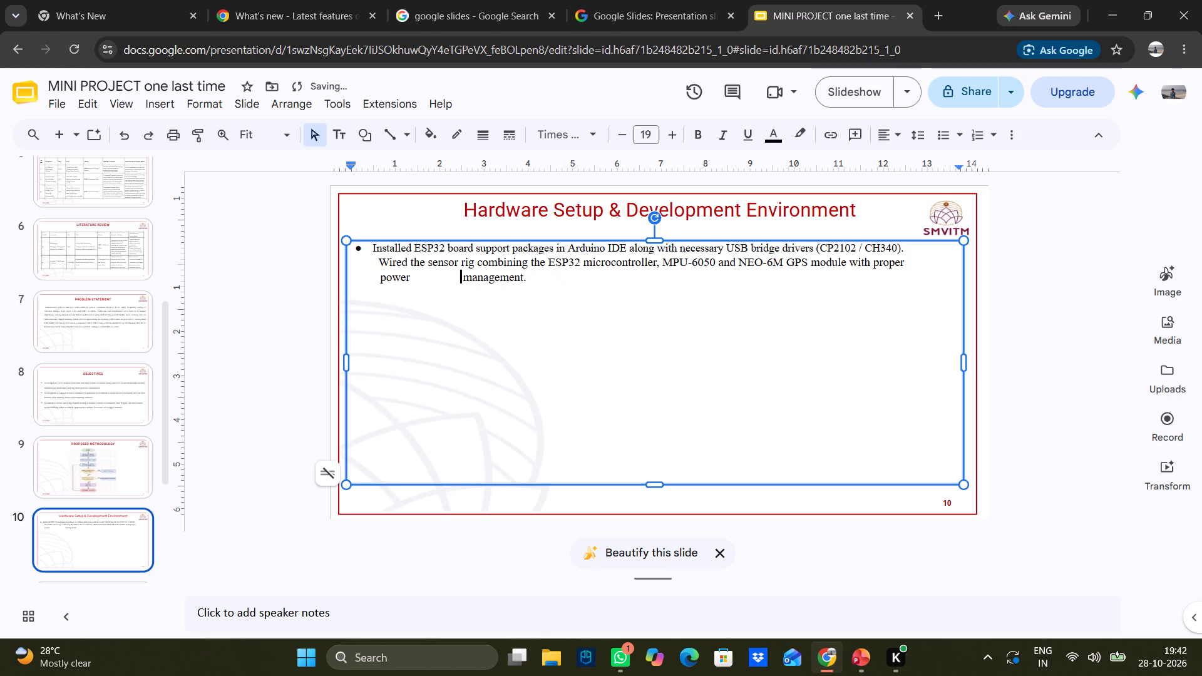
{"action": "key", "text": "BackSpace"}
{"action": "key", "text": "BackSpace"}
{"action": "key", "text": "BackSpace"}
{"action": "key", "text": "BackSpace"}
{"action": "key", "text": "BackSpace"}
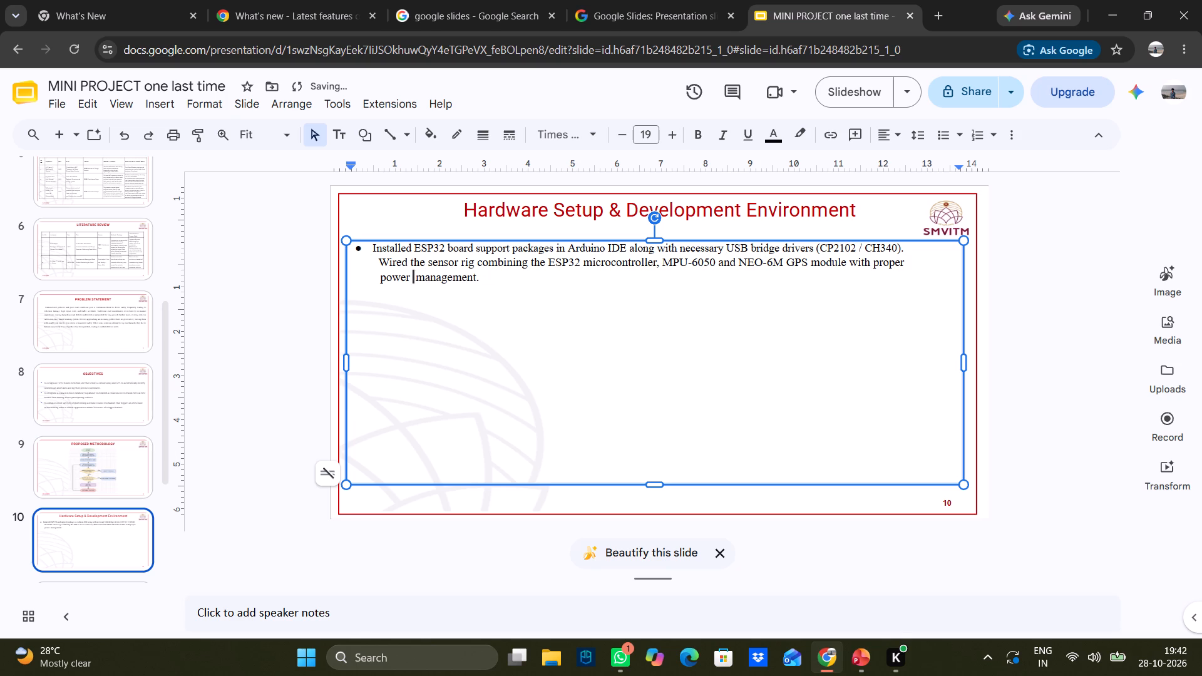
Move the word "power" up to follow "proper", leaving only "management." on the indented line.
{"action": "left_click", "coordinate": [908, 261]}
{"action": "type", "text": "power"}
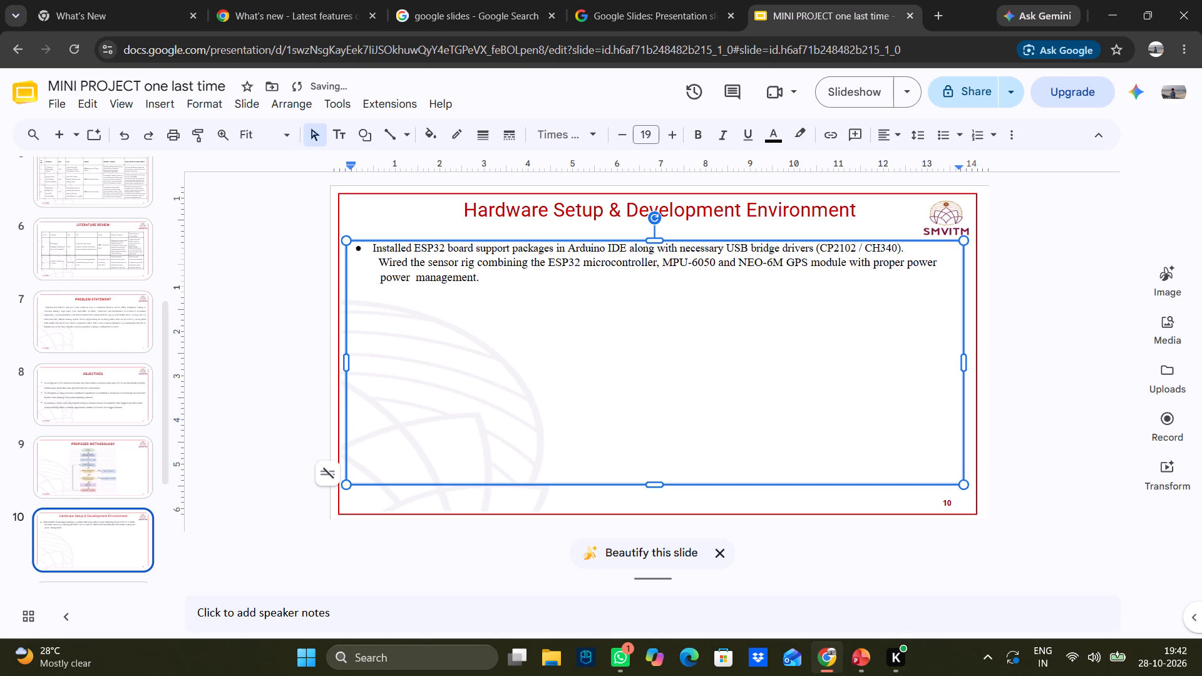
{"action": "left_click", "coordinate": [416, 281]}
{"action": "key", "text": "BackSpace"}
{"action": "key", "text": "BackSpace"}
{"action": "key", "text": "BackSpace"}
{"action": "key", "text": "BackSpace"}
{"action": "key", "text": "BackSpace"}
{"action": "key", "text": "BackSpace"}
{"action": "key", "text": "BackSpace"}
Add one more blank line below the sensor rig sentence.
{"action": "left_click", "coordinate": [401, 309]}
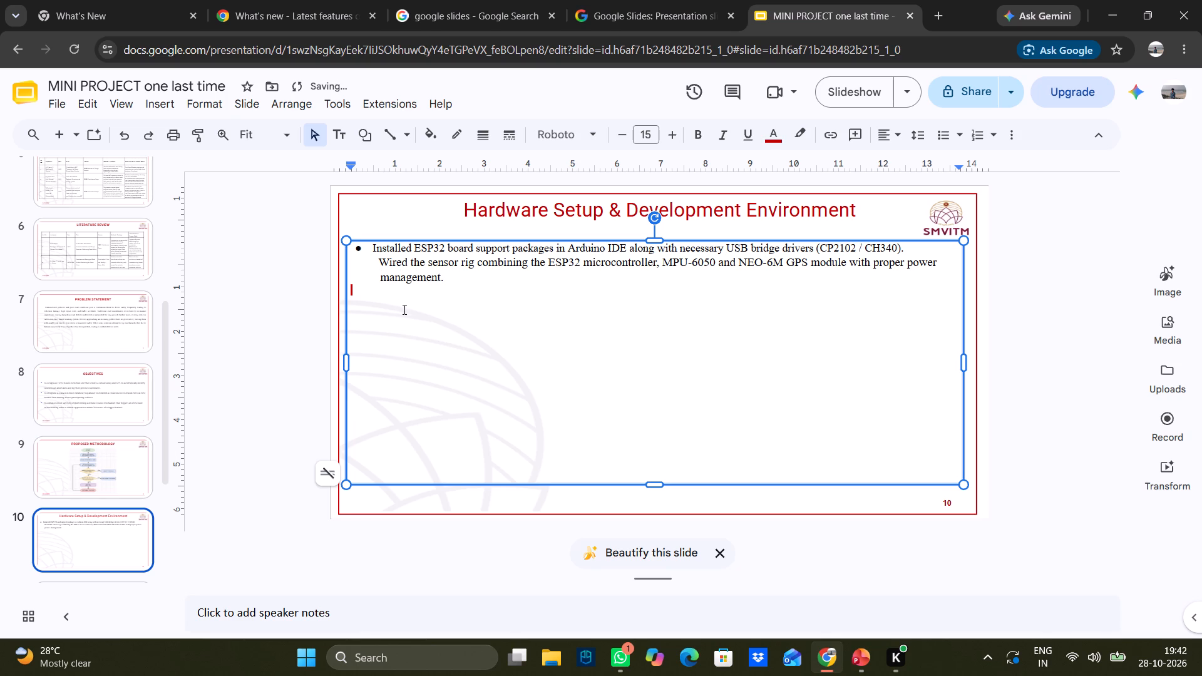
{"action": "key", "text": "Return"}
{"action": "key", "text": "Return"}
{"action": "key", "text": "BackSpace"}
Switch to PowerPoint to consult the Hardware Setup & Development Environment slide in MINI PROJECT 2nd phase final.
{"action": "left_click", "coordinate": [866, 665]}
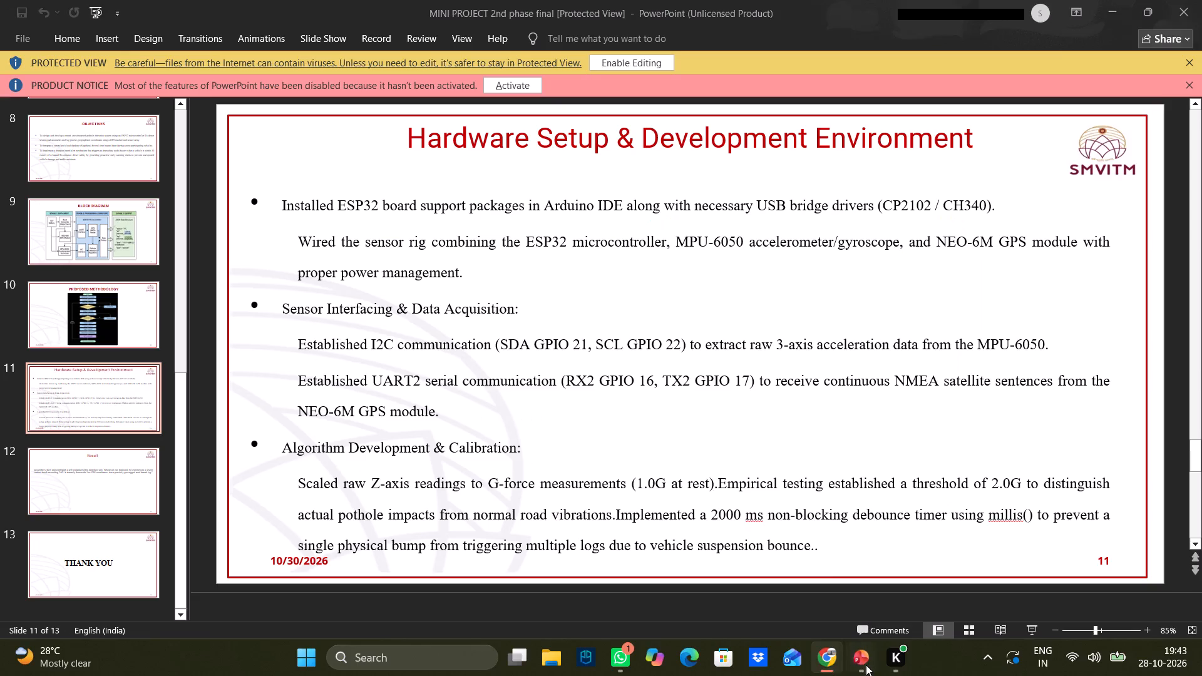
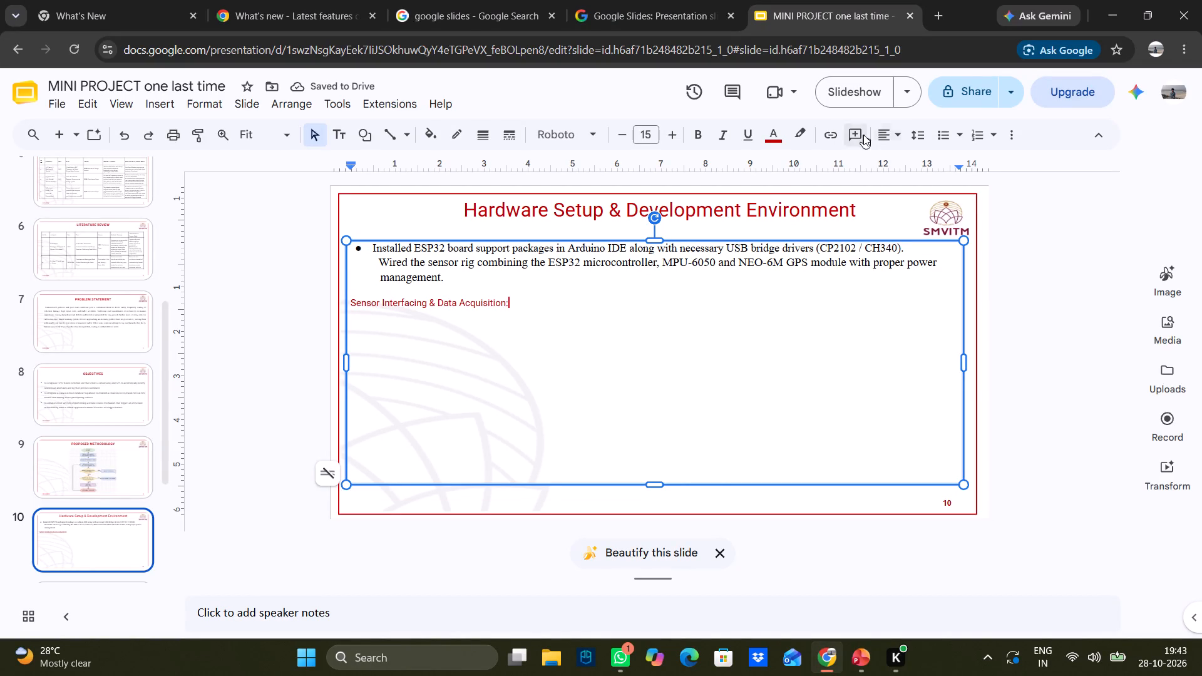
Make the "Sensor Interfacing & Data Acquisition:" line a bullet point and set its font size to 18.
{"action": "left_click", "coordinate": [940, 141]}
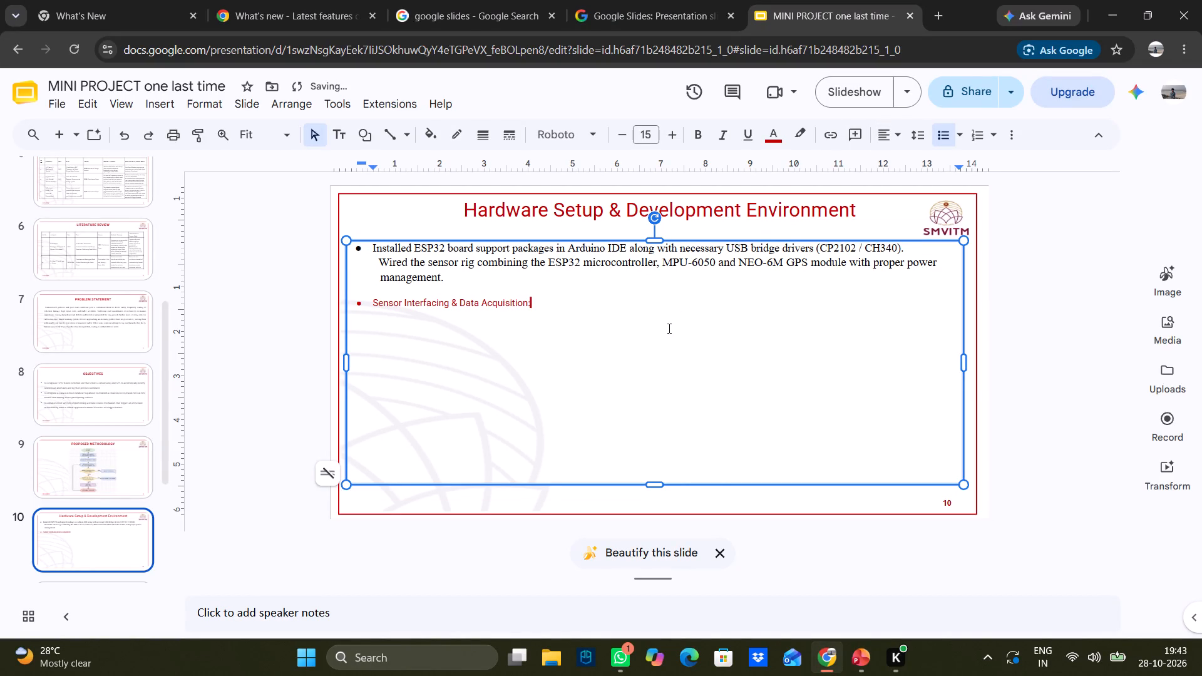
{"action": "left_click_drag", "start_coordinate": [542, 306], "coordinate": [339, 303]}
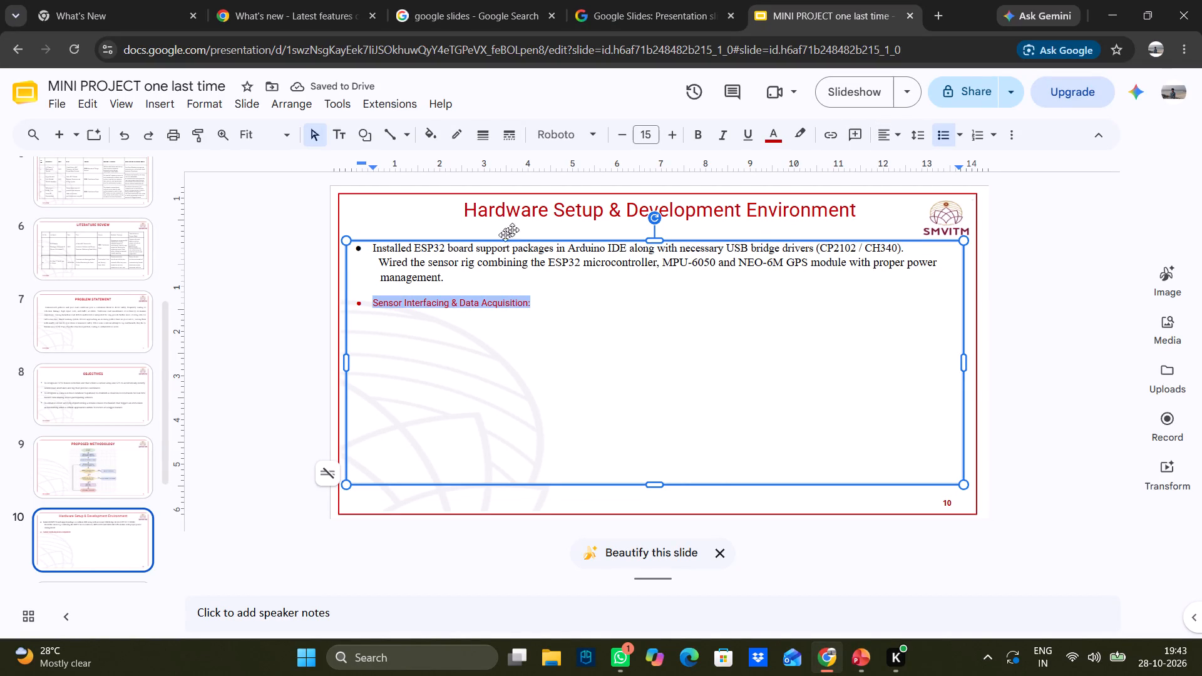
{"action": "triple_click", "coordinate": [671, 133]}
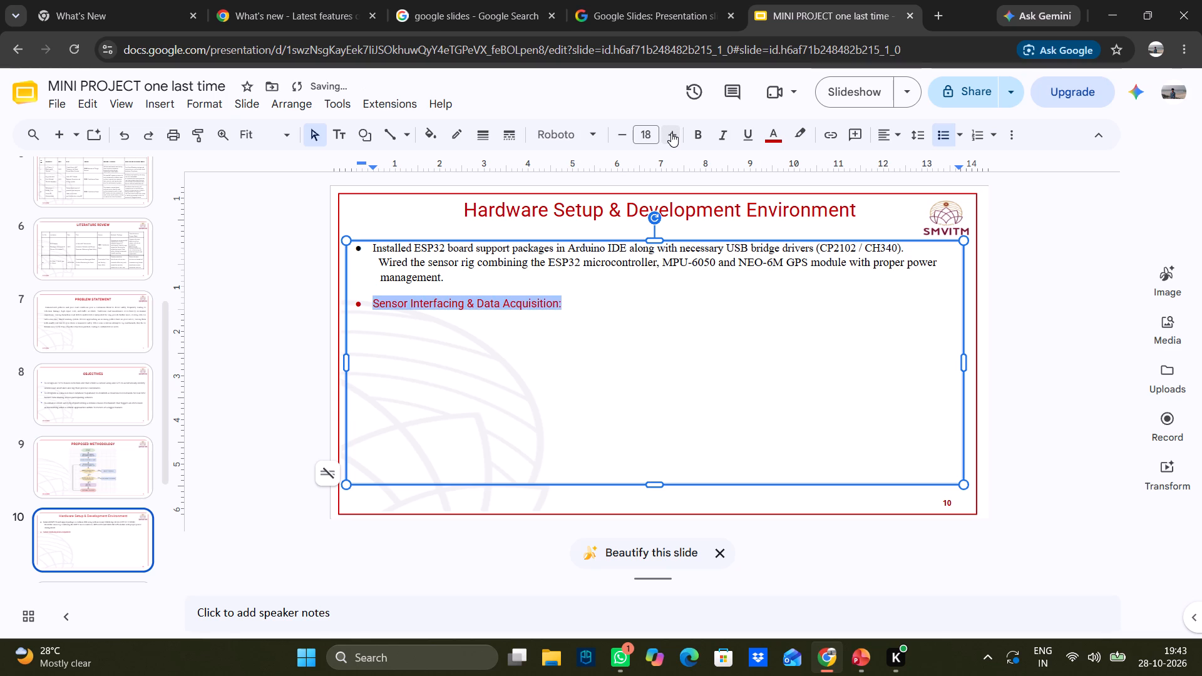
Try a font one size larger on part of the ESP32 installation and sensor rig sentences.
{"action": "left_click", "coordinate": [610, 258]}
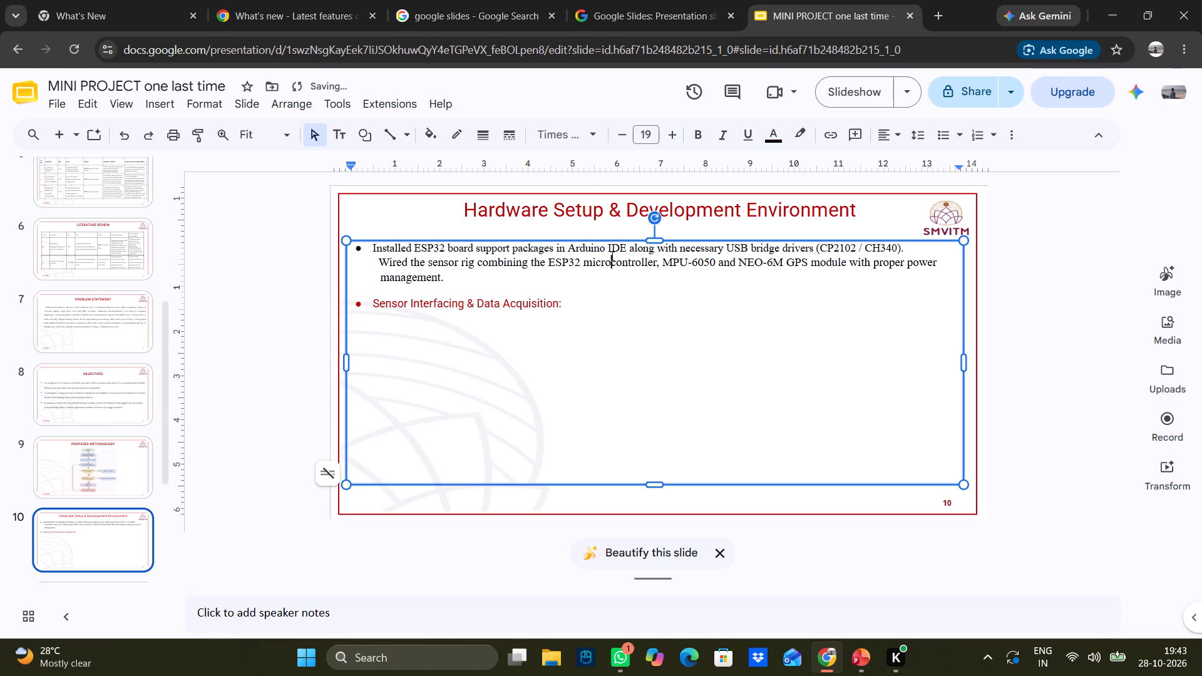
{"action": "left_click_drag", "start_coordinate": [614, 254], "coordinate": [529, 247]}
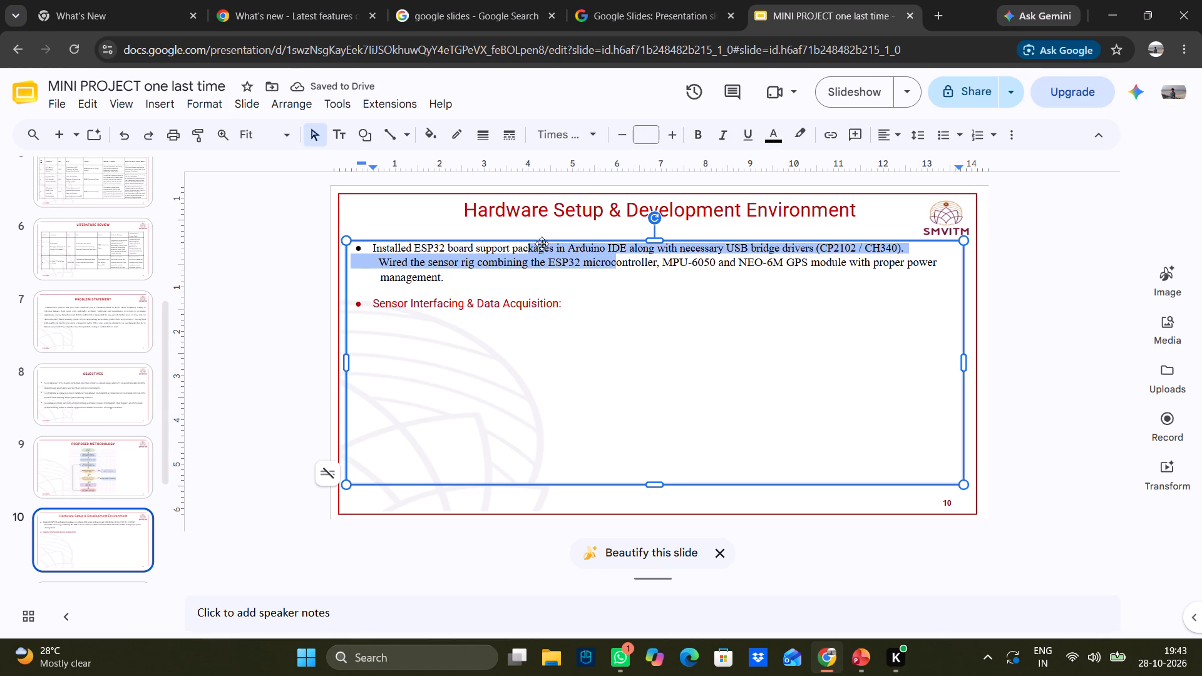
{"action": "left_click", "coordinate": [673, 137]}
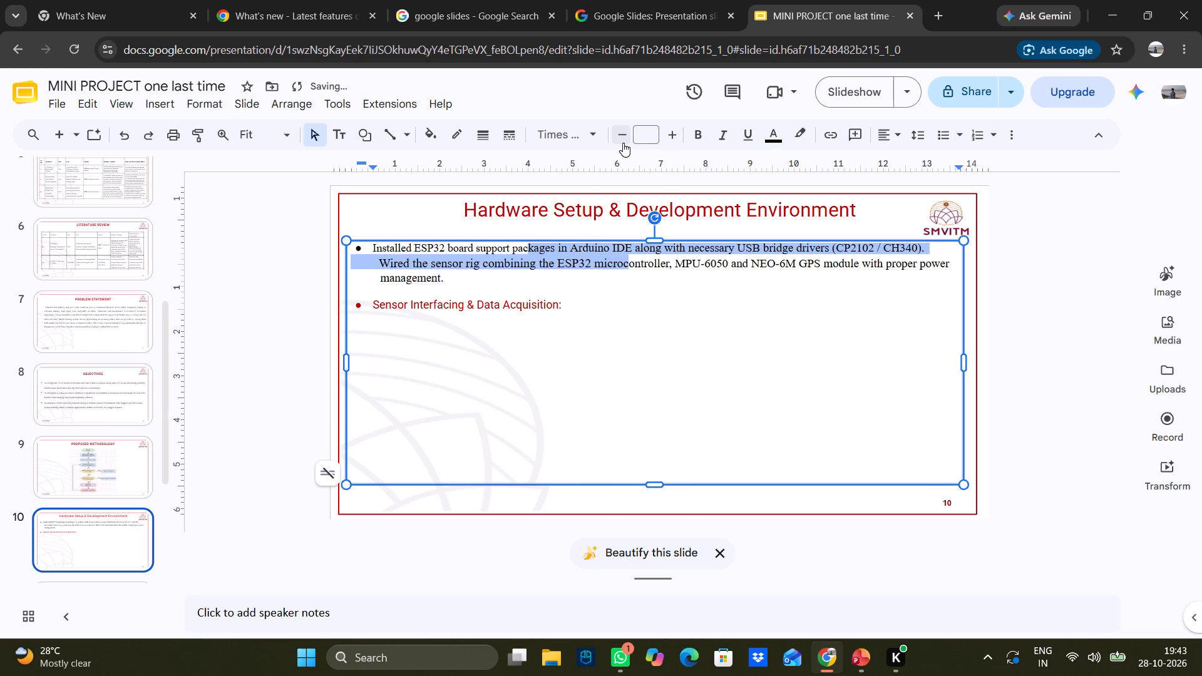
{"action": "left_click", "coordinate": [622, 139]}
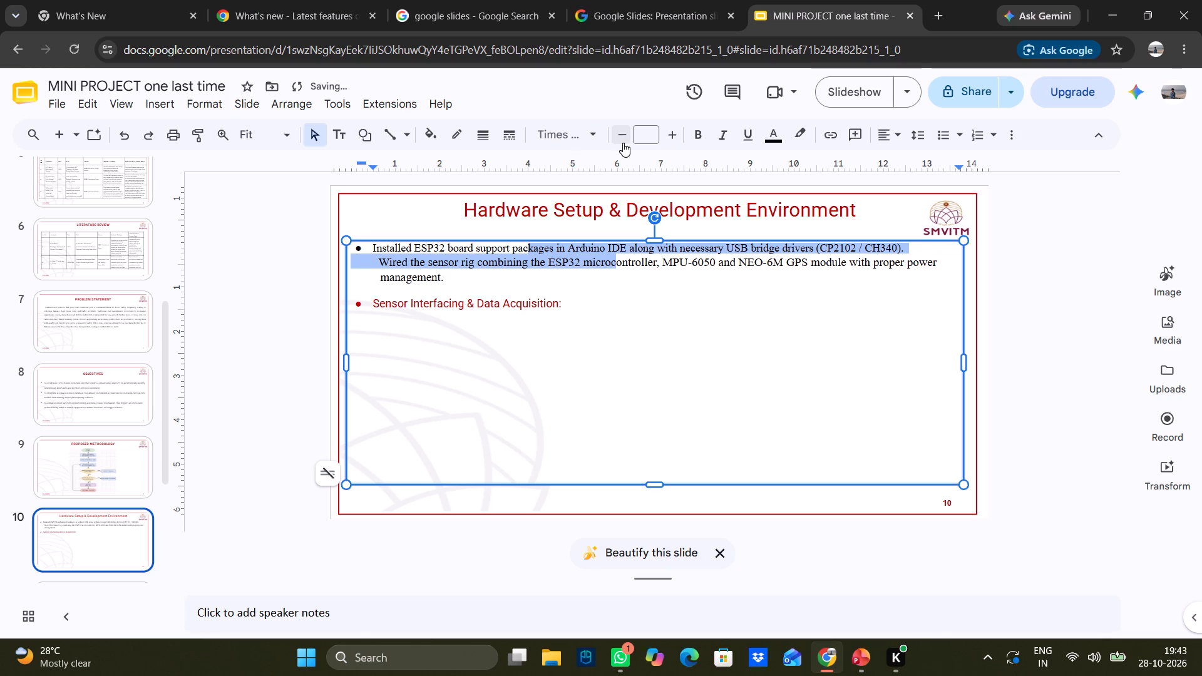
Change the text colour of the "Sensor Interfacing & Data Acquisition:" bullet to black.
{"action": "left_click", "coordinate": [582, 302]}
{"action": "left_click", "coordinate": [532, 311]}
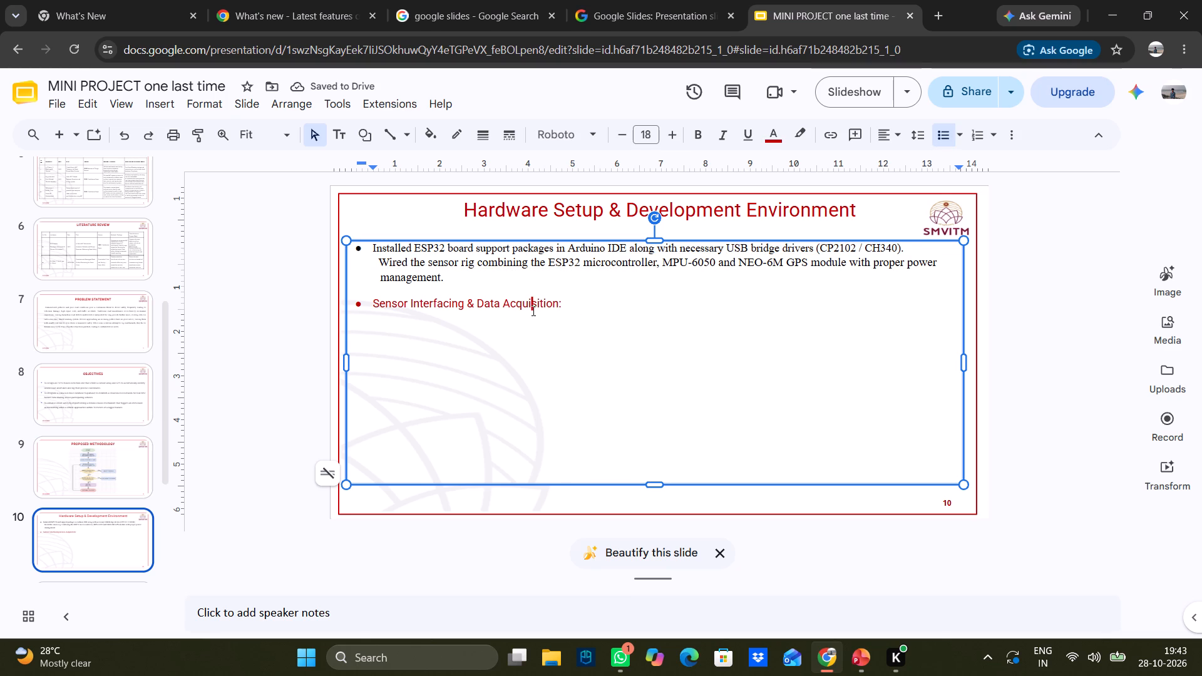
{"action": "left_click_drag", "start_coordinate": [564, 306], "coordinate": [345, 302]}
{"action": "left_click", "coordinate": [775, 143]}
{"action": "left_click", "coordinate": [778, 182]}
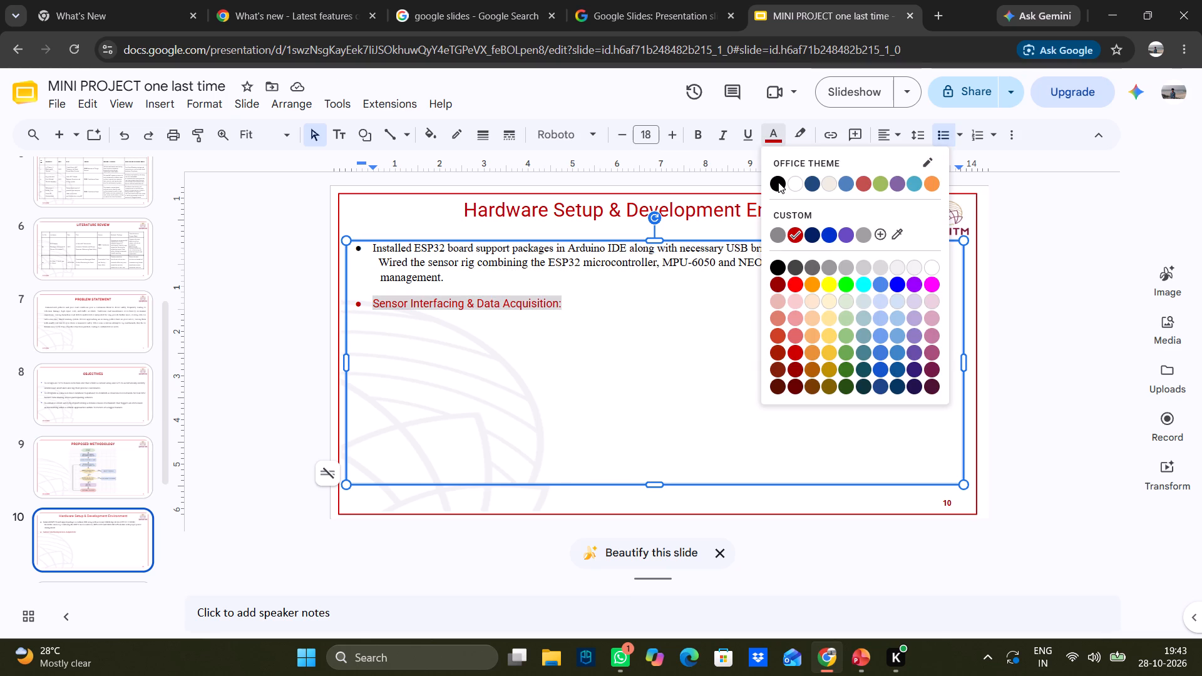
{"action": "left_click", "coordinate": [602, 317]}
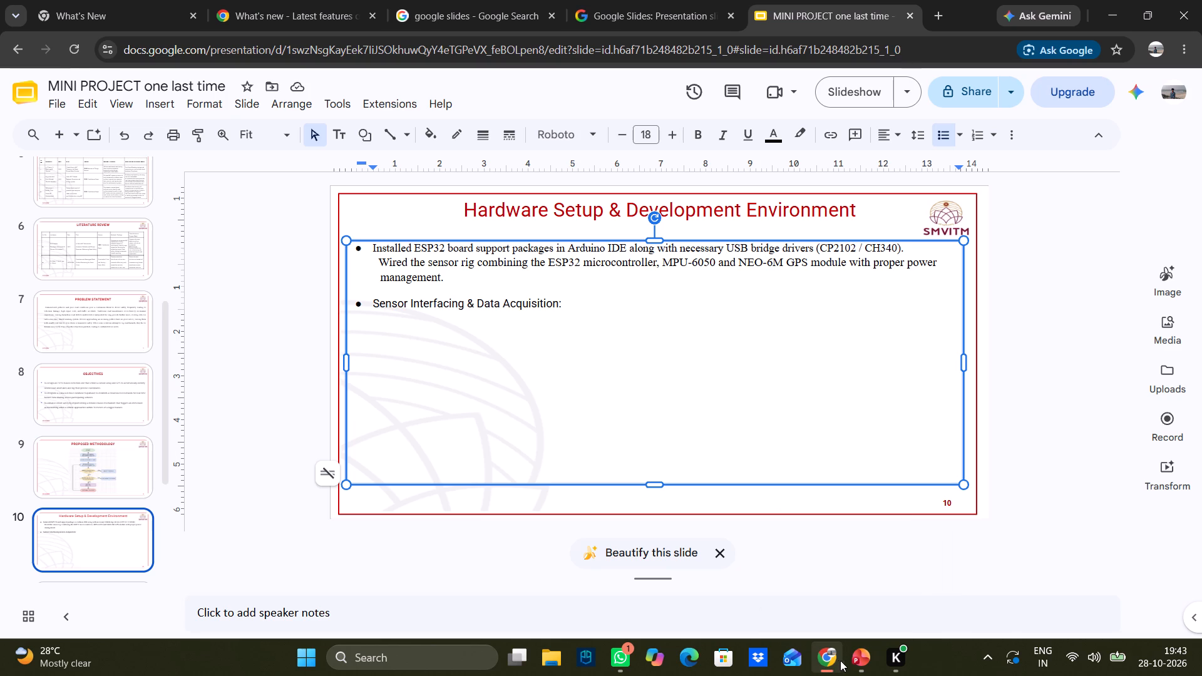
Switch to PowerPoint and check the font size of the UART2 serial communication sentence on the Hardware Setup slide.
{"action": "left_click", "coordinate": [865, 582]}
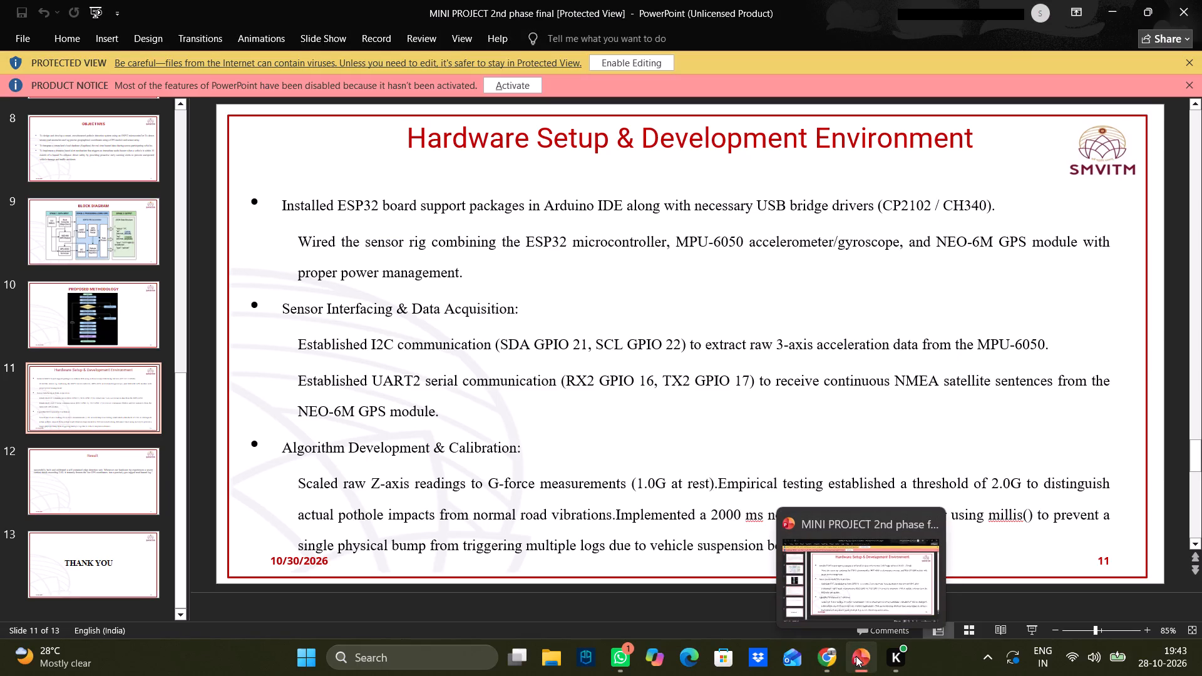
{"action": "left_click", "coordinate": [770, 359]}
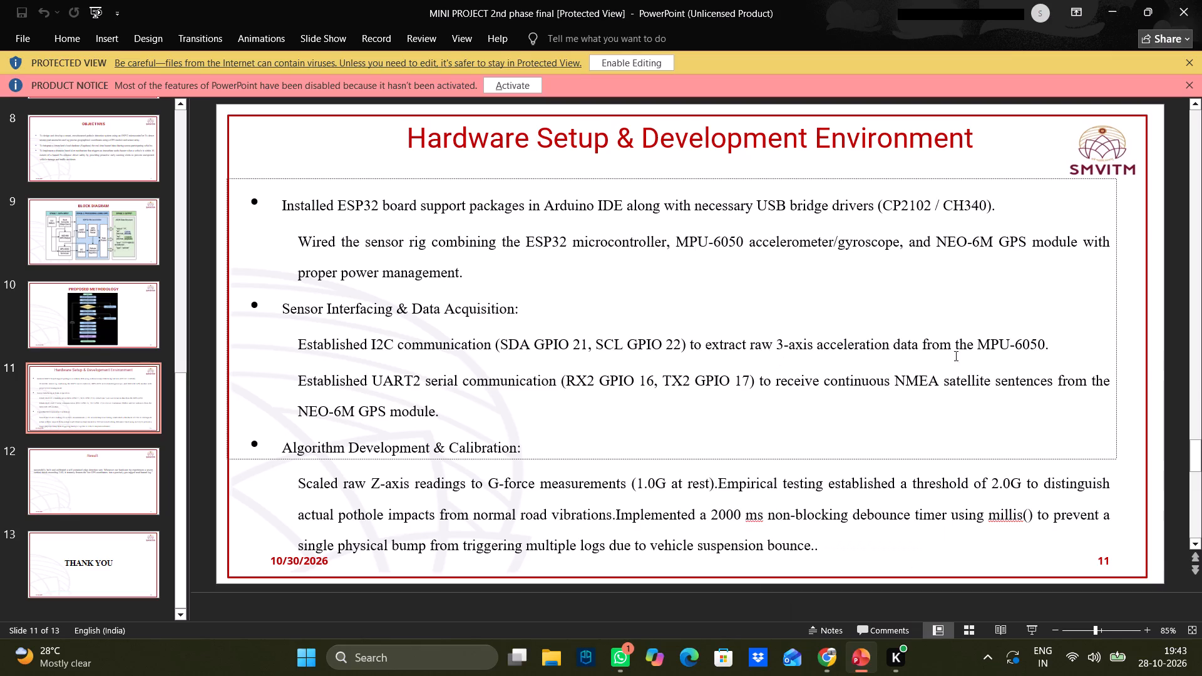
{"action": "left_click_drag", "start_coordinate": [955, 369], "coordinate": [821, 366]}
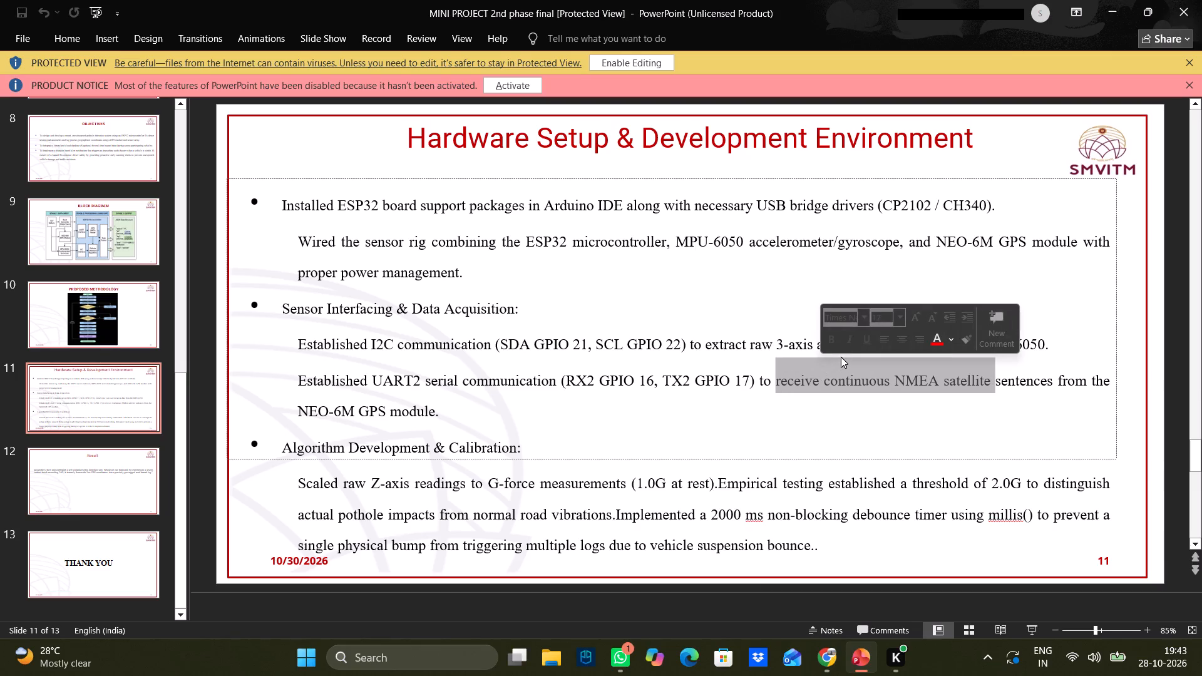
{"action": "left_click", "coordinate": [898, 317]}
{"action": "left_click", "coordinate": [878, 443]}
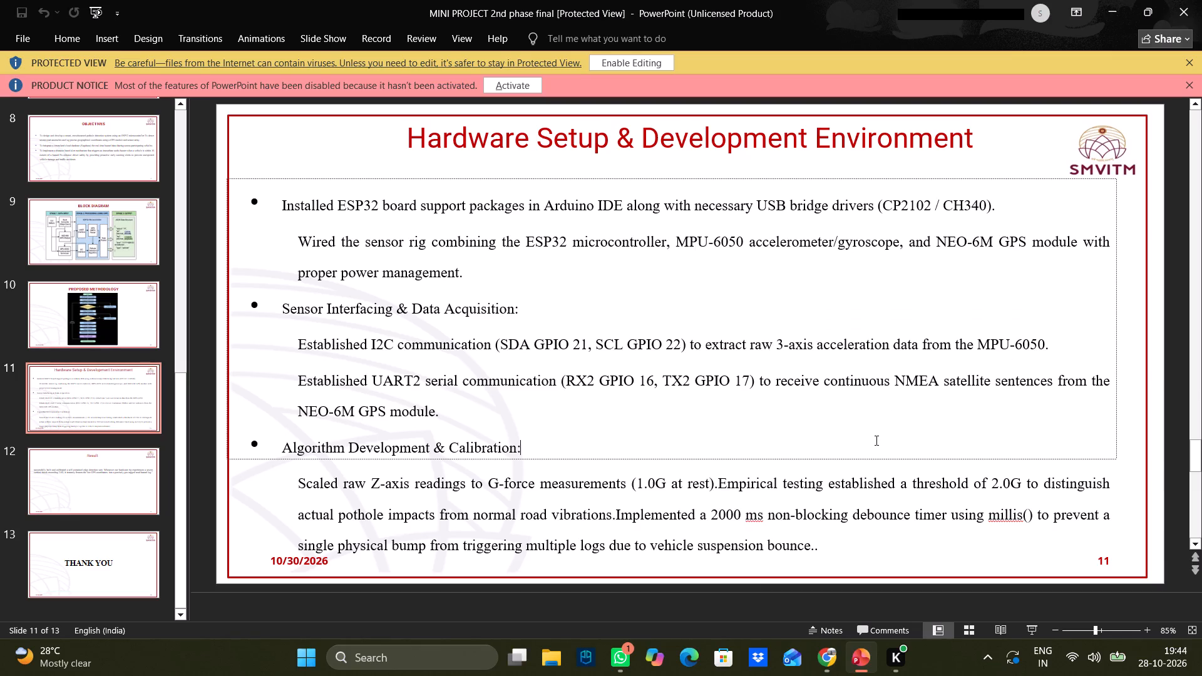
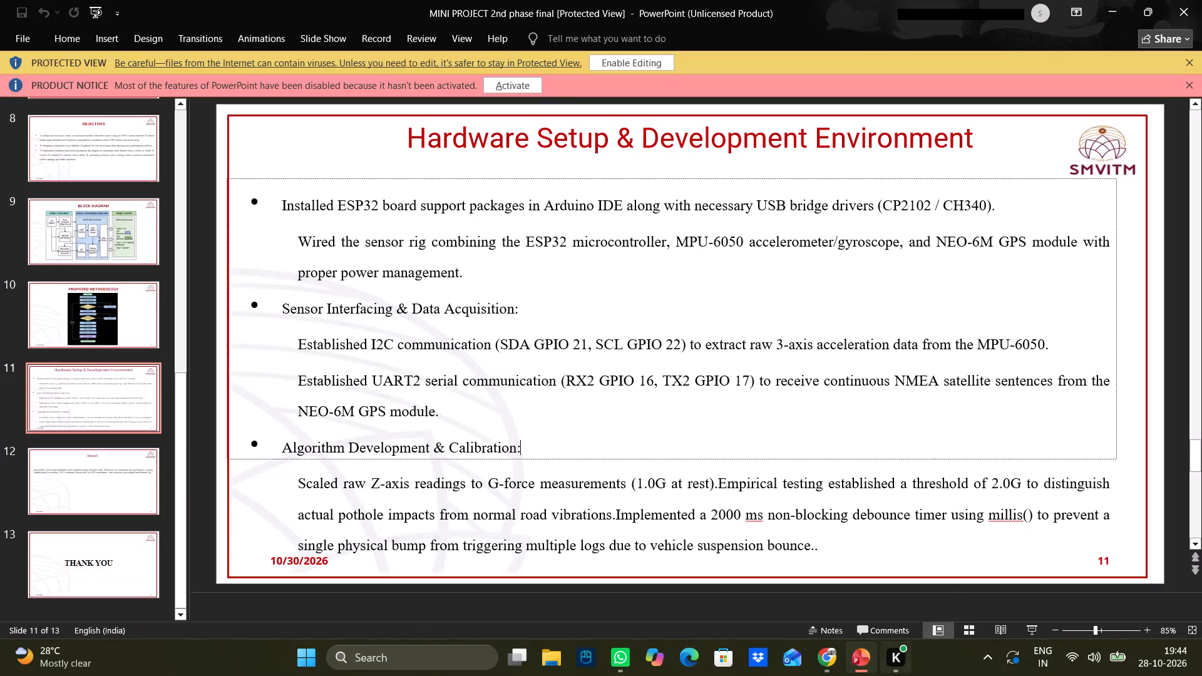
Switch back to Google Slides and set the font size of the ESP32 installation and sensor rig sentences to 20.
{"action": "left_click", "coordinate": [824, 659]}
{"action": "left_click_drag", "start_coordinate": [472, 279], "coordinate": [449, 279]}
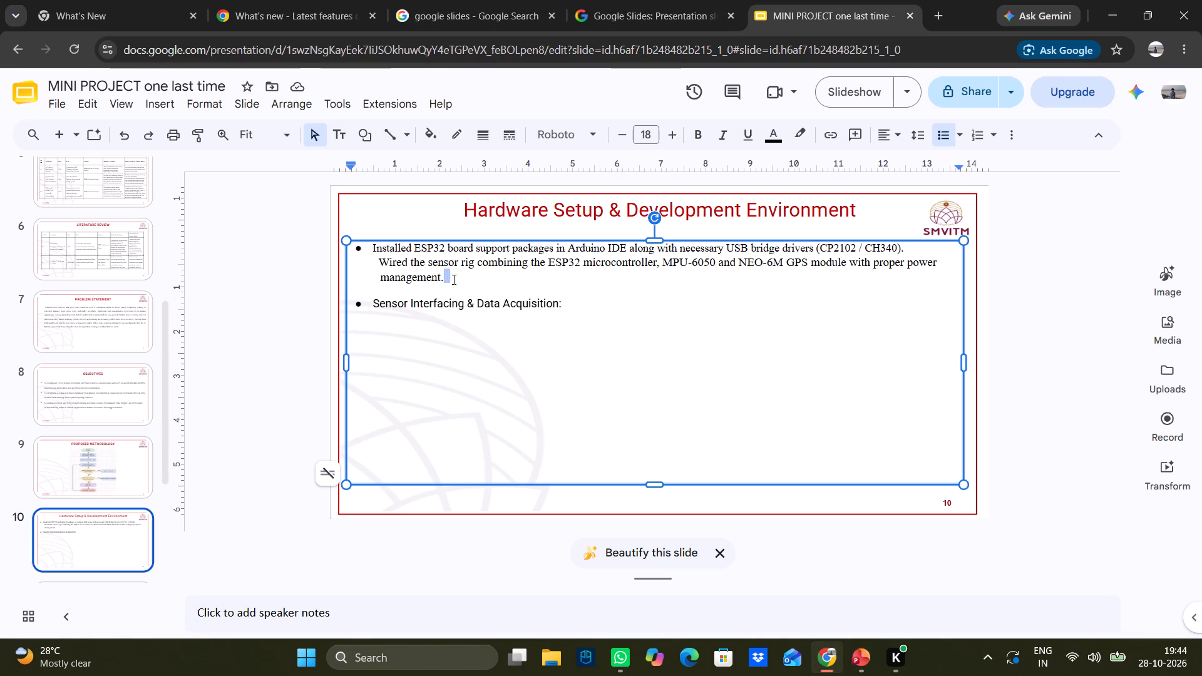
{"action": "left_click_drag", "start_coordinate": [449, 279], "coordinate": [359, 243]}
{"action": "left_click", "coordinate": [668, 138]}
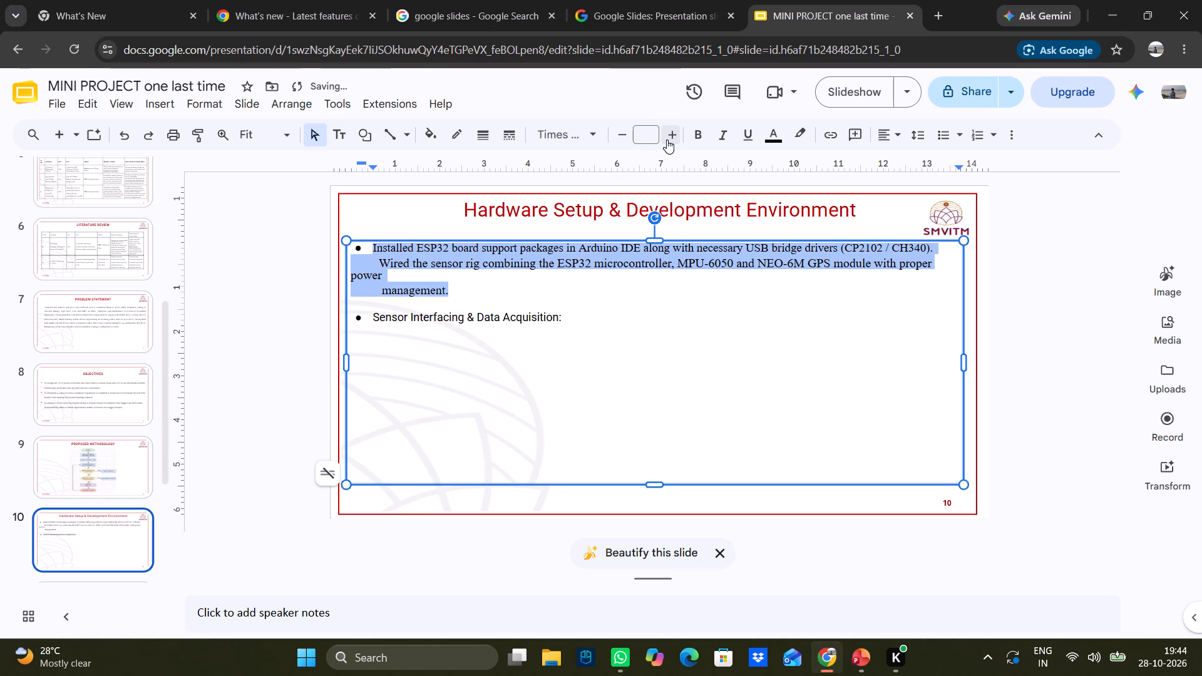
{"action": "left_click", "coordinate": [667, 140]}
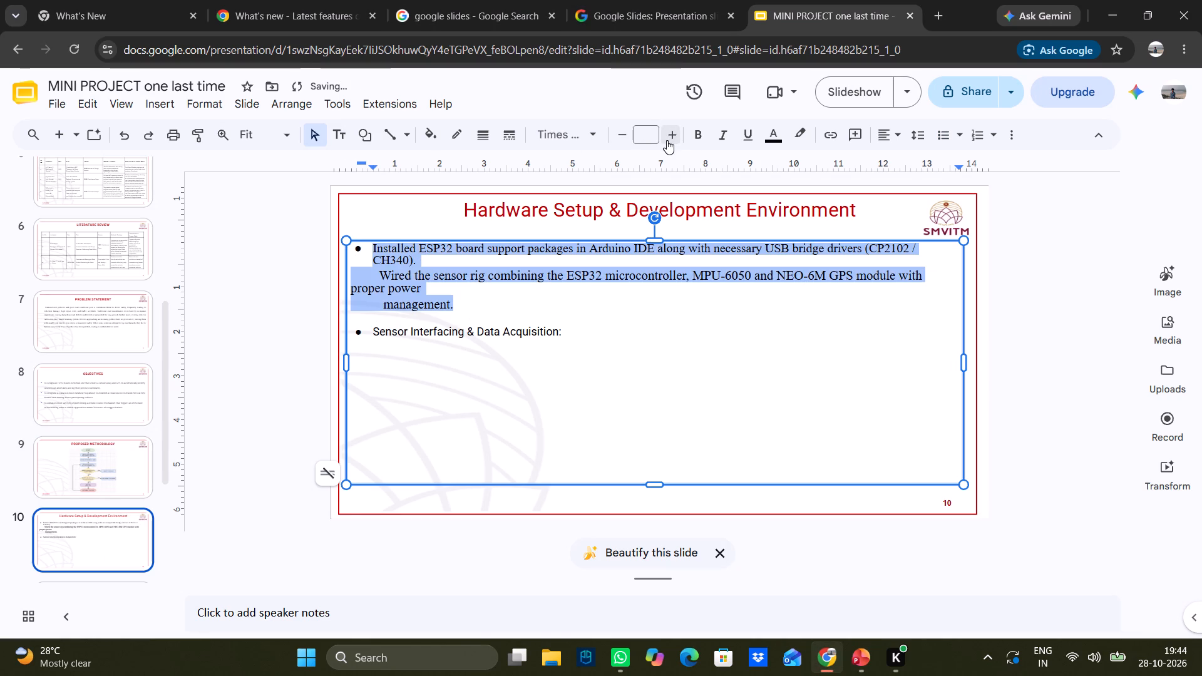
{"action": "left_click", "coordinate": [640, 140]}
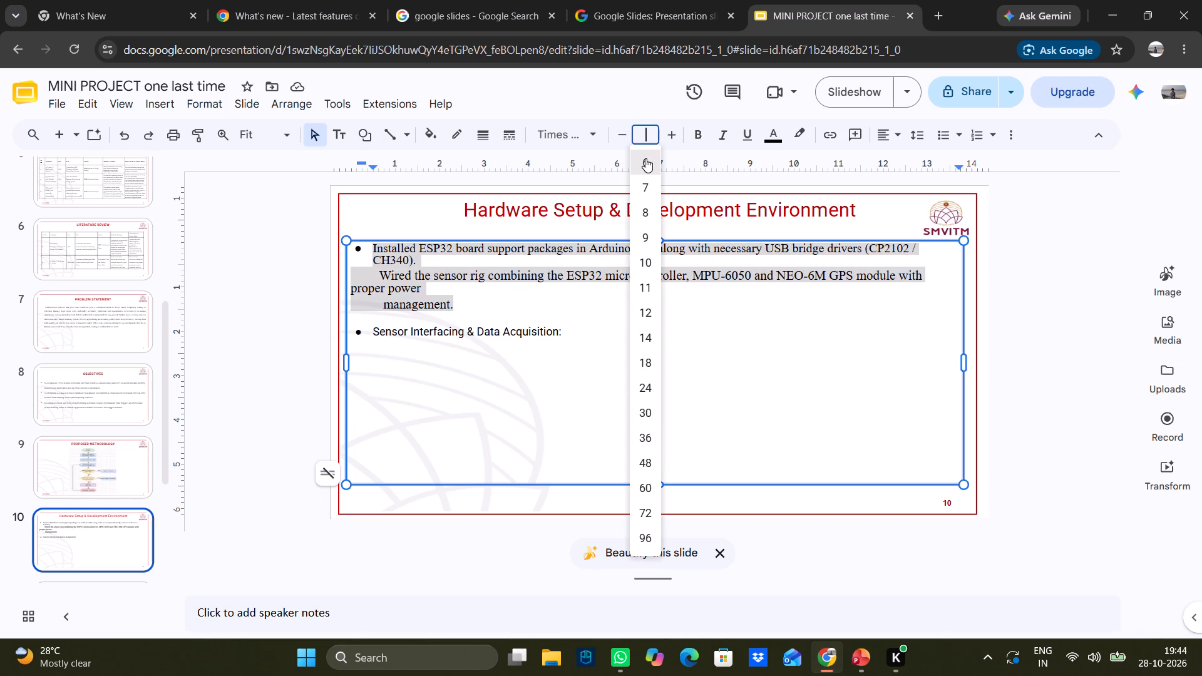
{"action": "key", "text": "2"}
{"action": "key", "text": "0"}
{"action": "key", "text": "Return"}
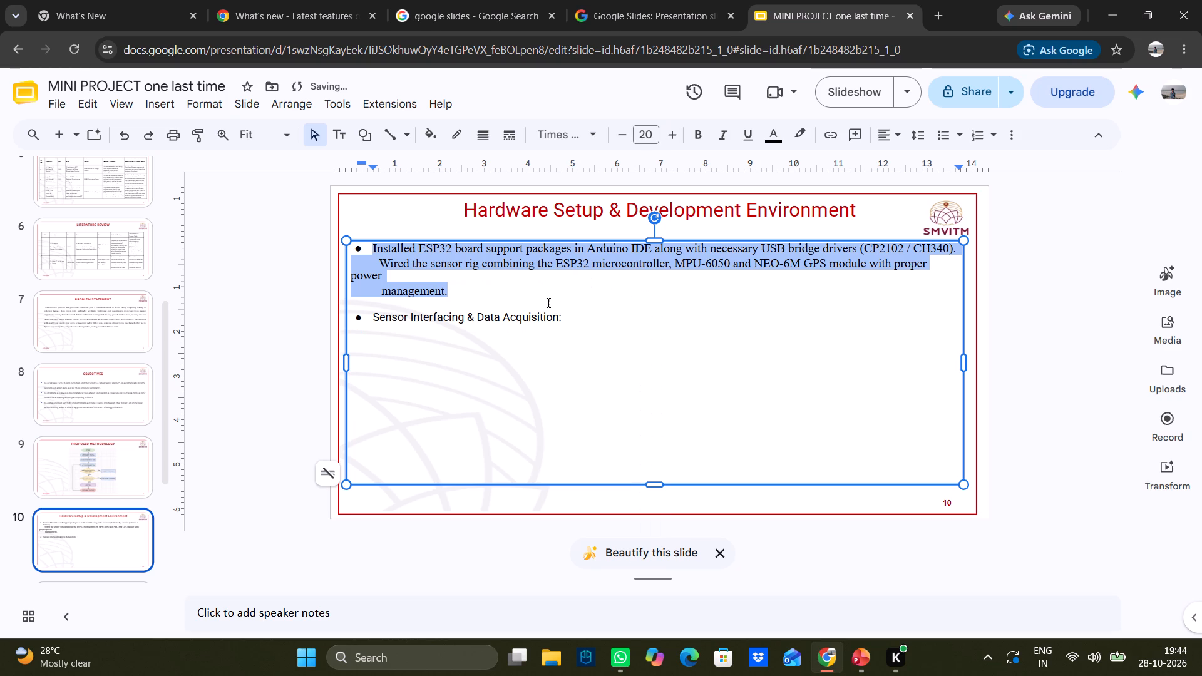
{"action": "left_click", "coordinate": [547, 302]}
Break the sensor rig sentence before "power" and indent the new line with spaces to align under "Wired".
{"action": "left_click", "coordinate": [375, 284]}
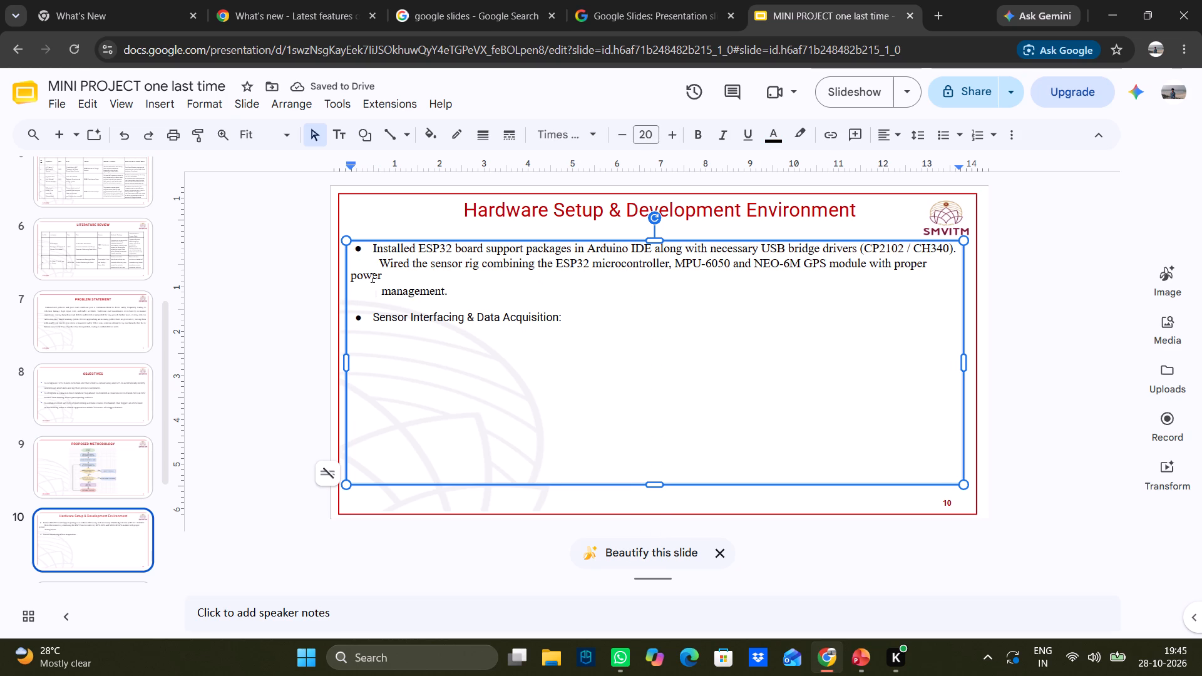
{"action": "left_click", "coordinate": [351, 277]}
{"action": "key", "text": "space"}
{"action": "key", "text": "space"}
{"action": "key", "text": "space"}
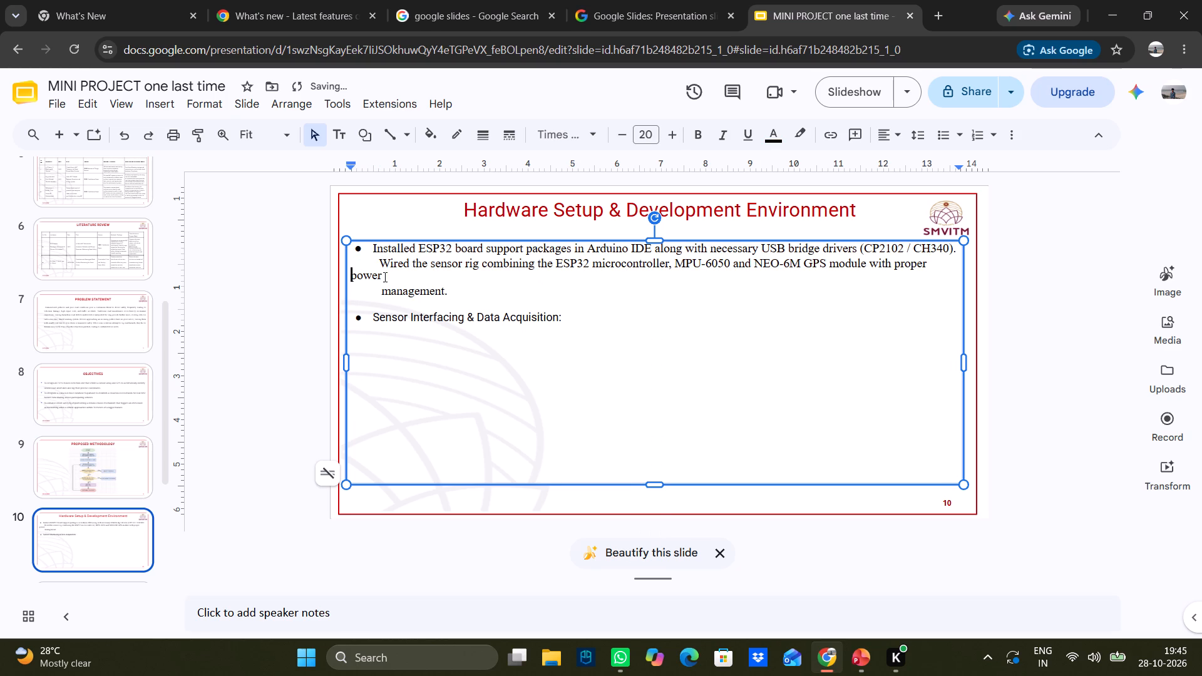
{"action": "key", "text": "space"}
{"action": "left_click", "coordinate": [388, 277]}
{"action": "left_click", "coordinate": [380, 291]}
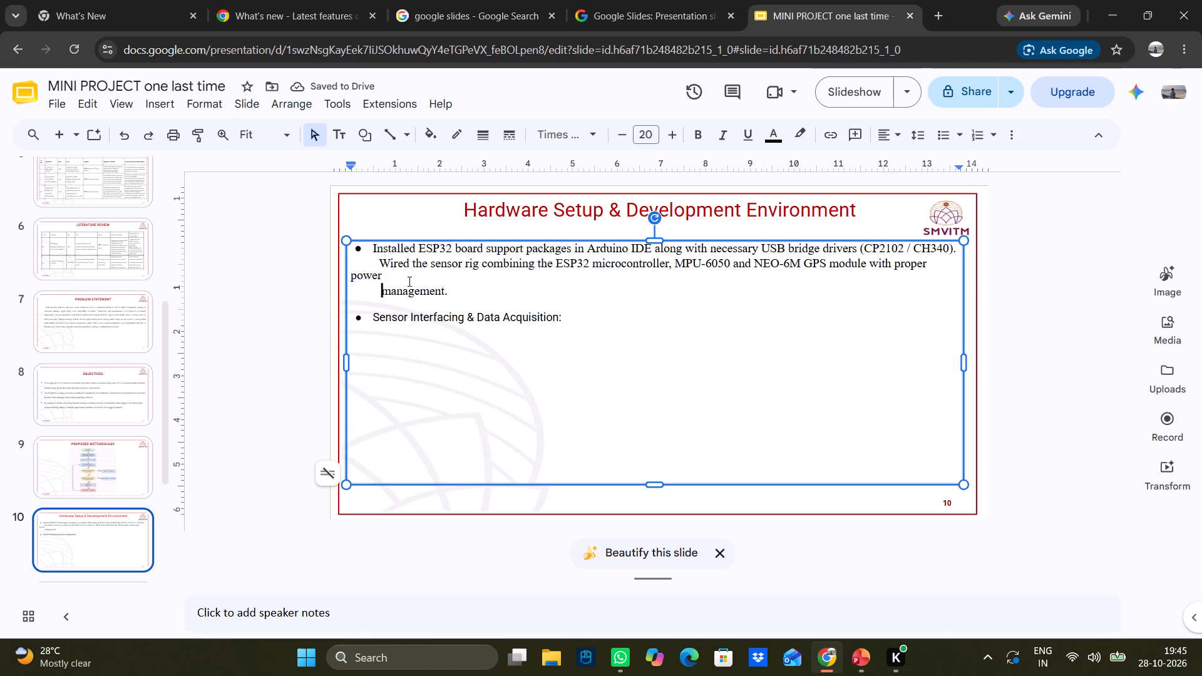
{"action": "left_click", "coordinate": [936, 264]}
{"action": "key", "text": "Return"}
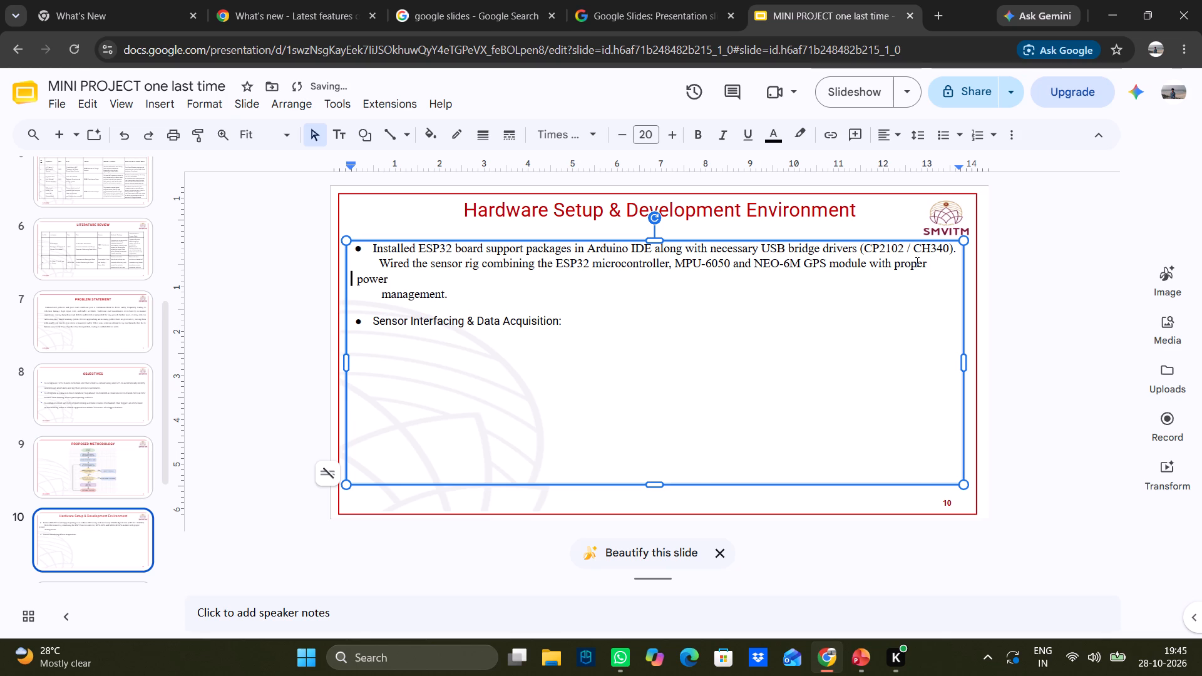
{"action": "key", "text": "space"}
{"action": "key", "text": "space"}
{"action": "key", "text": "space"}
{"action": "key", "text": "space"}
{"action": "key", "text": "space"}
{"action": "key", "text": "space"}
{"action": "key", "text": "space"}
{"action": "key", "text": "space"}
Move "management." up to follow "power", removing the leftover word below and one extra space from the line's indent.
{"action": "left_click_drag", "start_coordinate": [448, 293], "coordinate": [381, 294]}
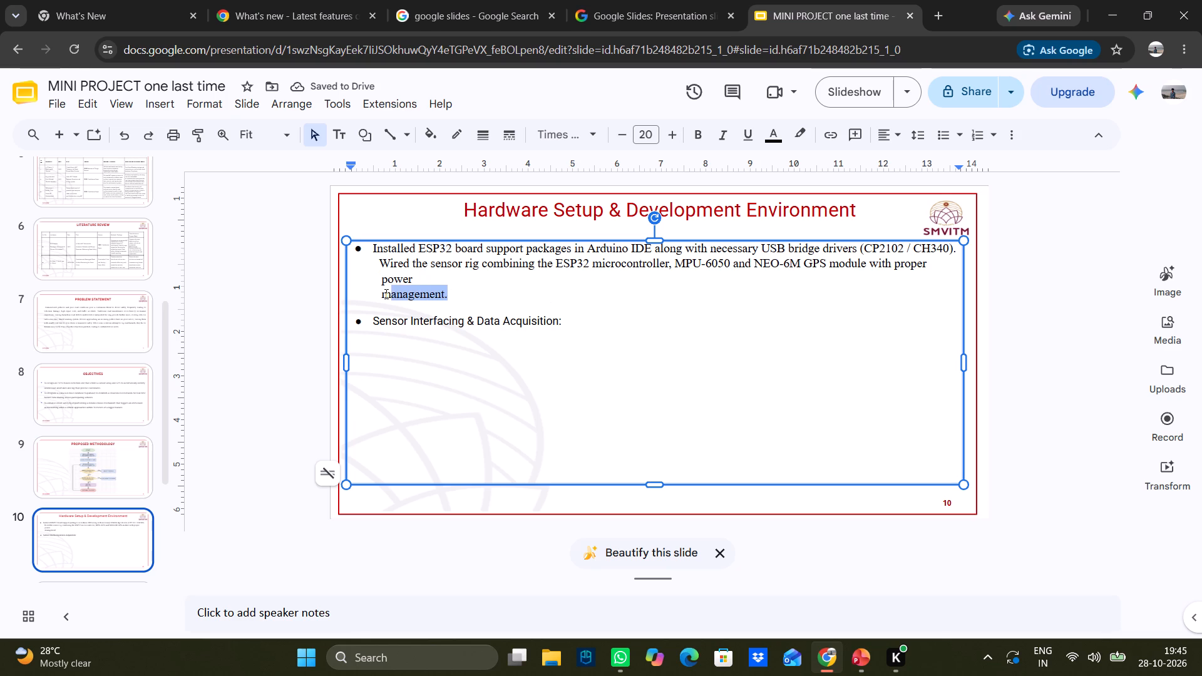
{"action": "left_click_drag", "start_coordinate": [381, 294], "coordinate": [381, 294]}
{"action": "key", "text": "ctrl+c"}
{"action": "left_click", "coordinate": [441, 280]}
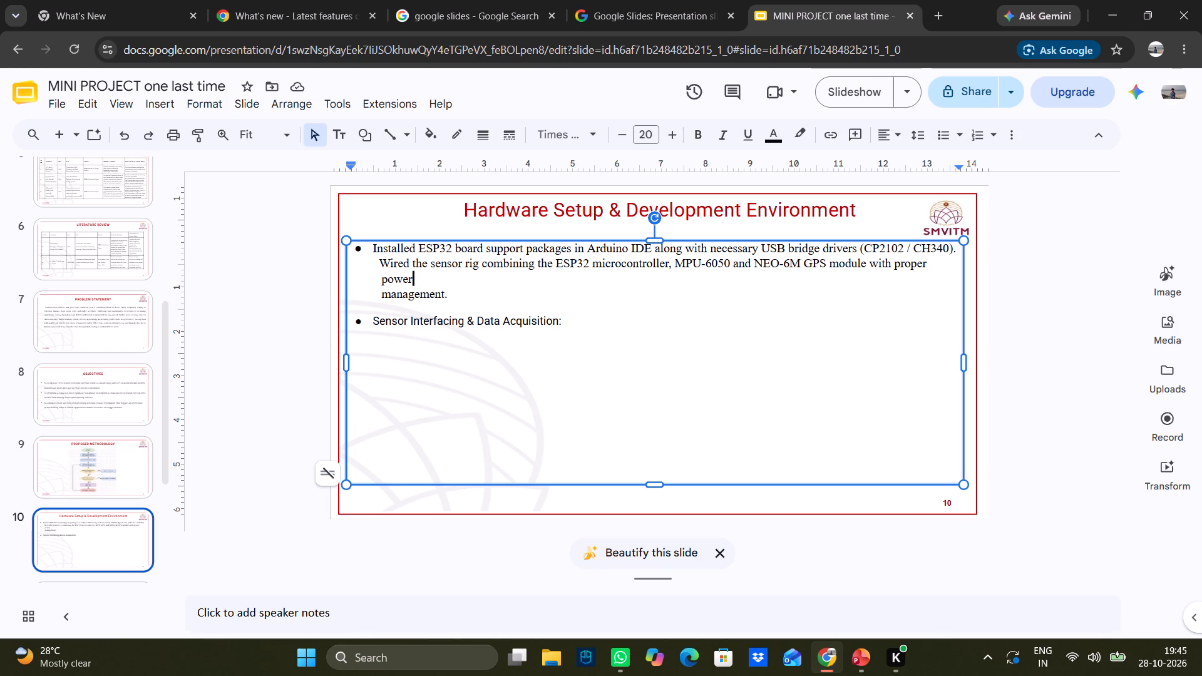
{"action": "key", "text": "space"}
{"action": "key", "text": "ctrl+v"}
{"action": "left_click_drag", "start_coordinate": [446, 295], "coordinate": [402, 294]}
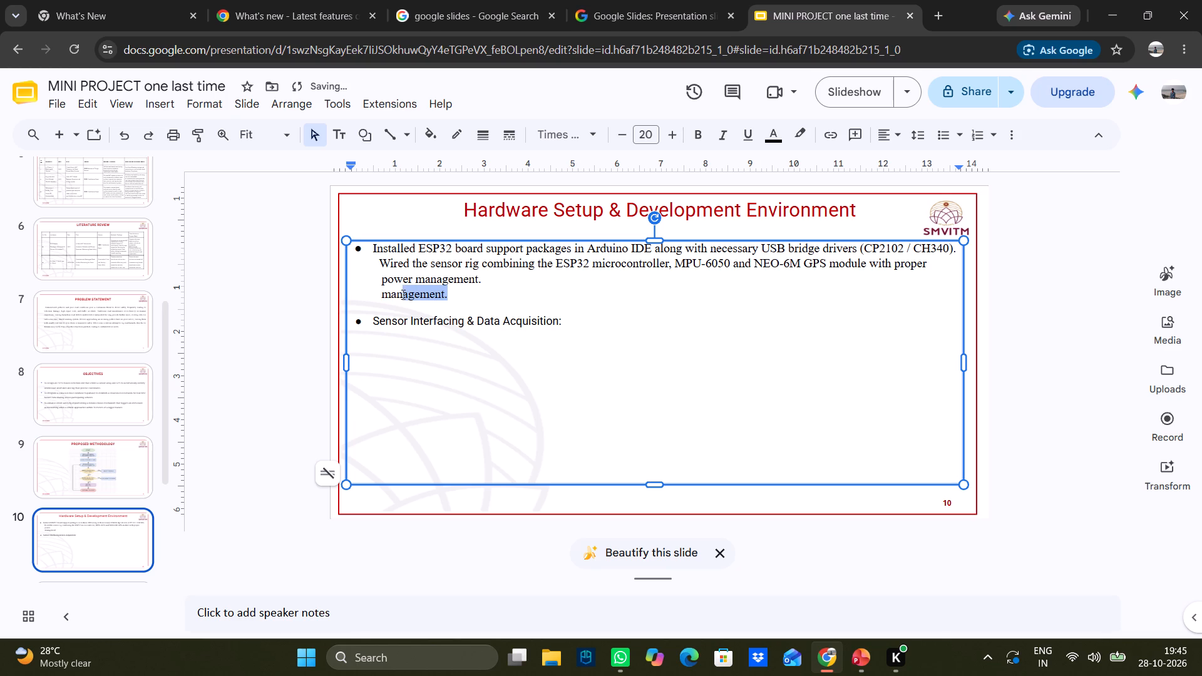
{"action": "left_click_drag", "start_coordinate": [402, 294], "coordinate": [384, 295]}
{"action": "key", "text": "BackSpace"}
{"action": "key", "text": "BackSpace"}
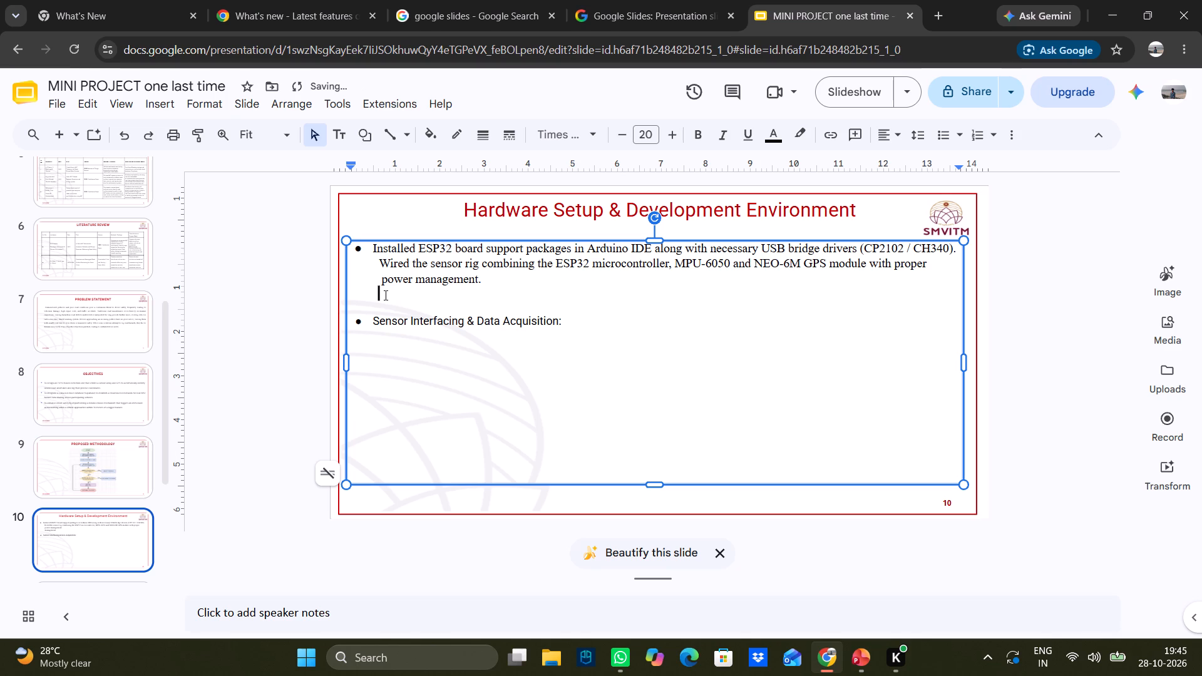
{"action": "left_click", "coordinate": [379, 282]}
{"action": "key", "text": "BackSpace"}
{"action": "left_click", "coordinate": [588, 326]}
{"action": "left_click", "coordinate": [557, 290]}
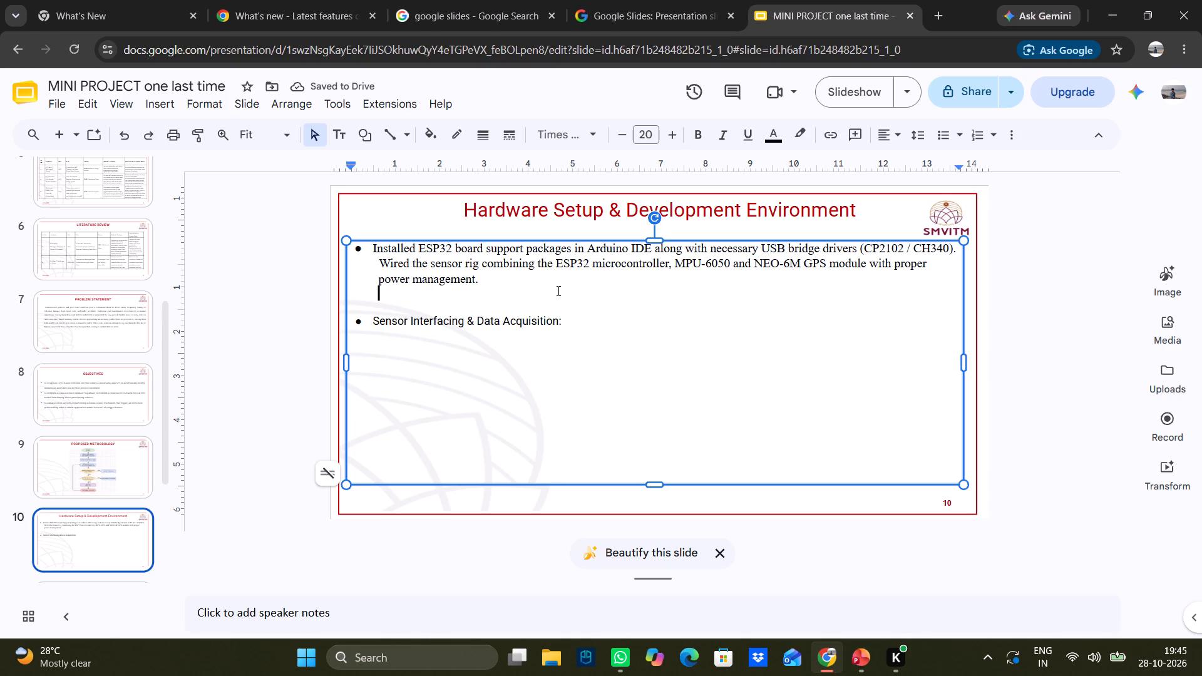
Set the font size of the "Sensor Interfacing & Data Acquisition:" bullet to 20.
{"action": "left_click_drag", "start_coordinate": [577, 324], "coordinate": [365, 325]}
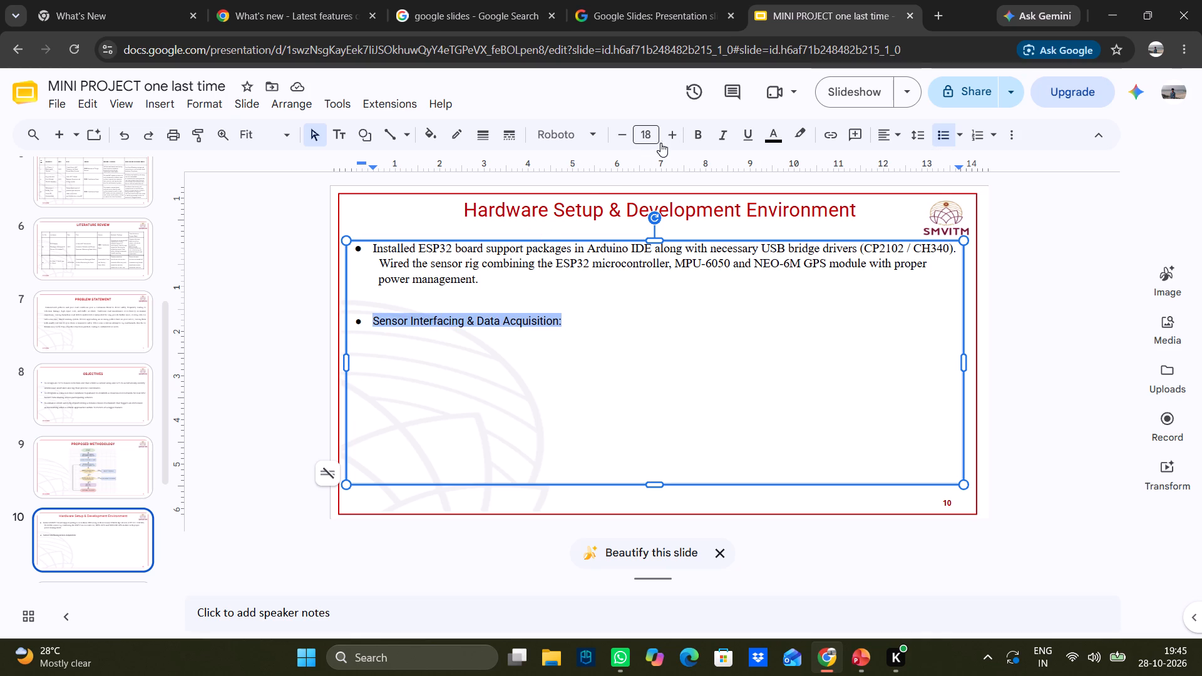
{"action": "double_click", "coordinate": [667, 140]}
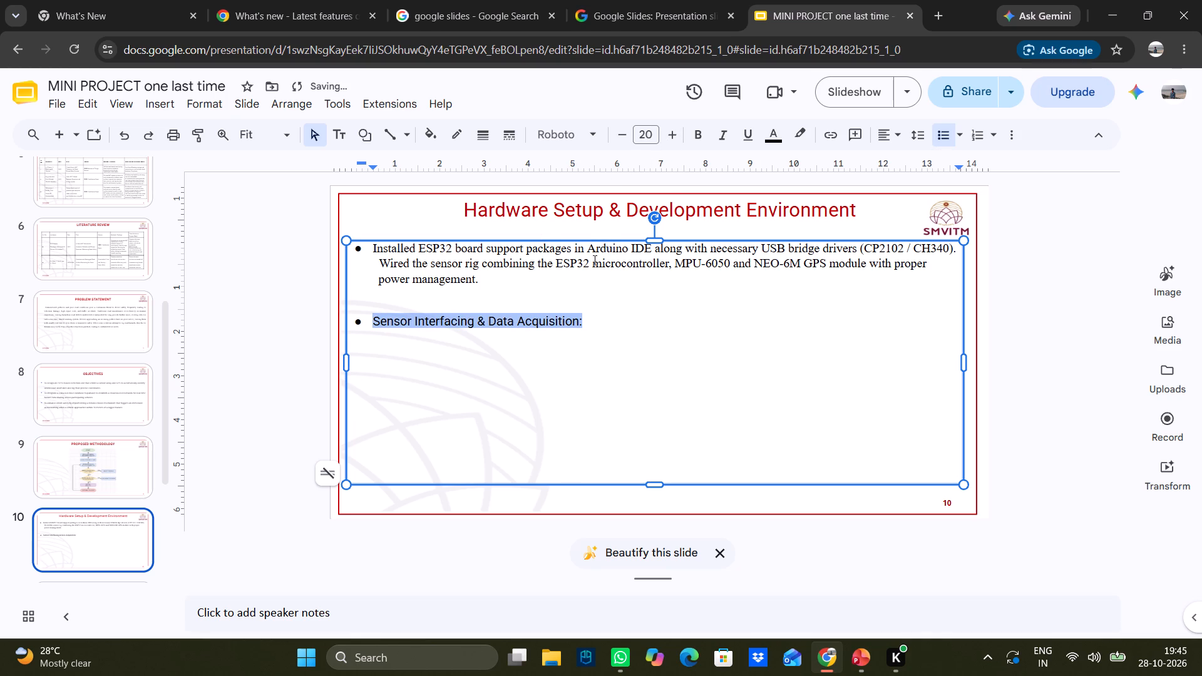
{"action": "left_click", "coordinate": [659, 317]}
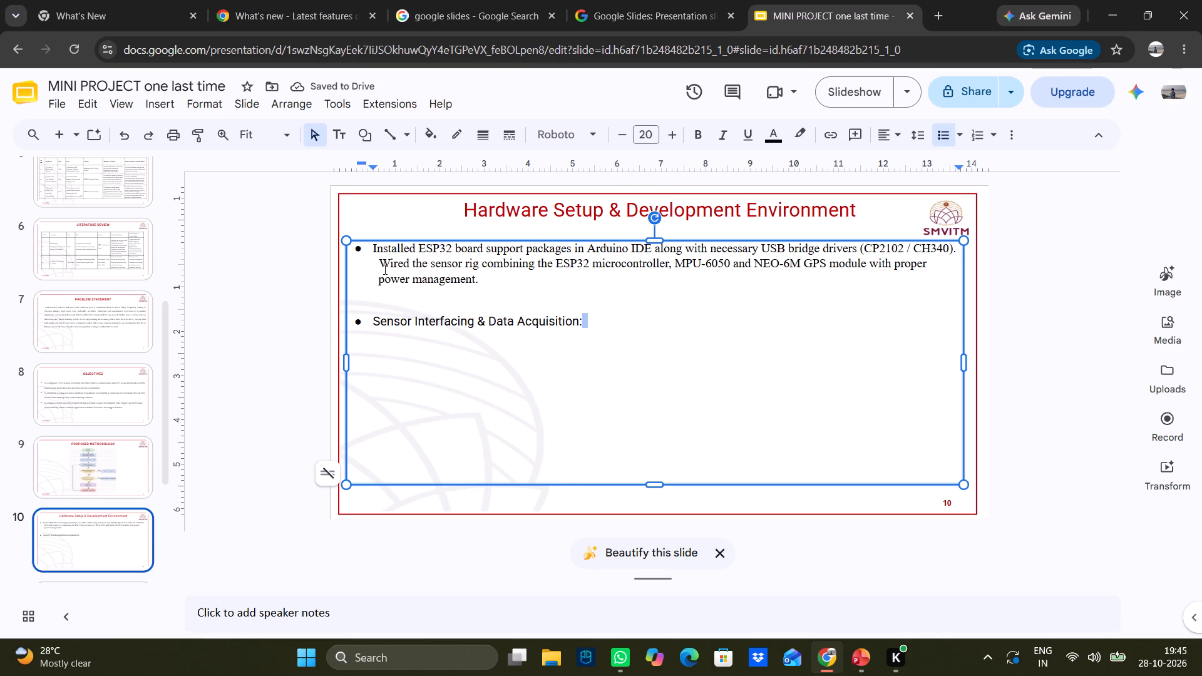
Check the font size of the sensor rig sentence.
{"action": "left_click_drag", "start_coordinate": [376, 262], "coordinate": [509, 282]}
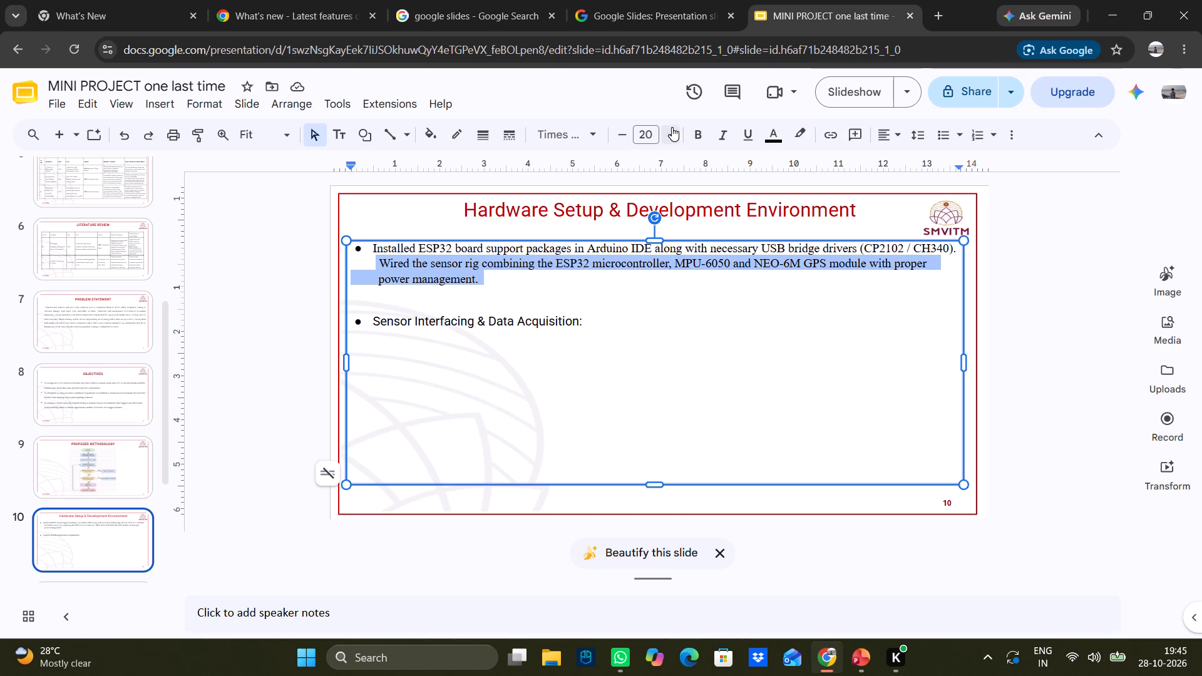
{"action": "left_click", "coordinate": [718, 351]}
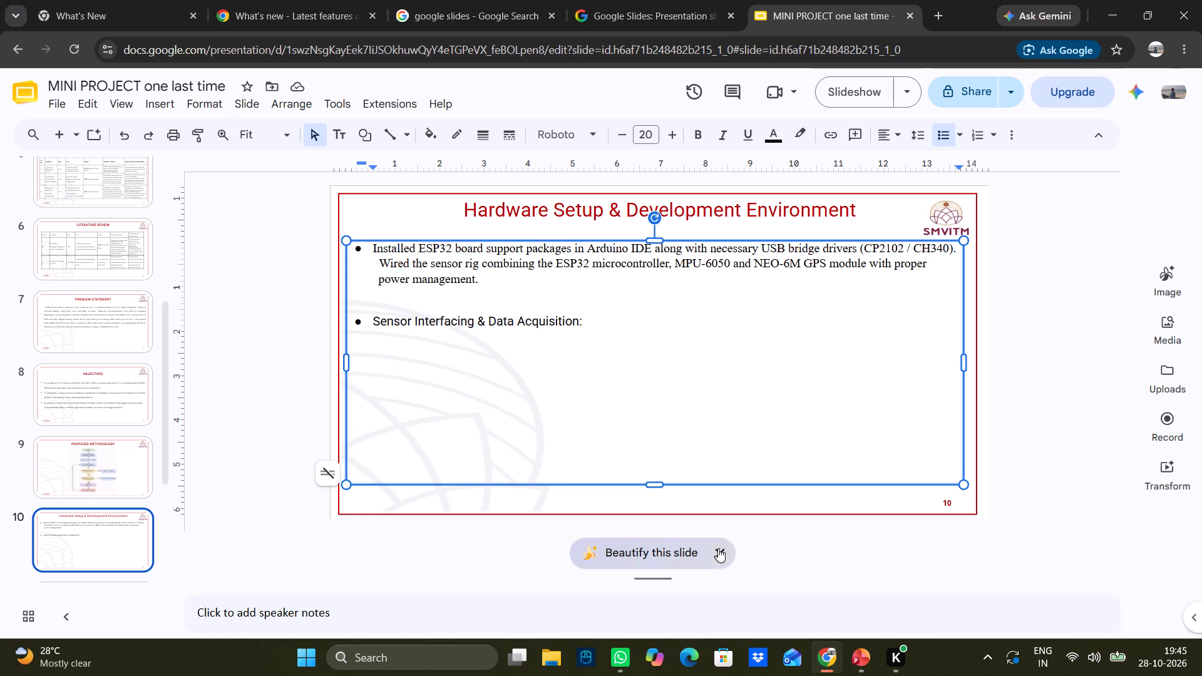
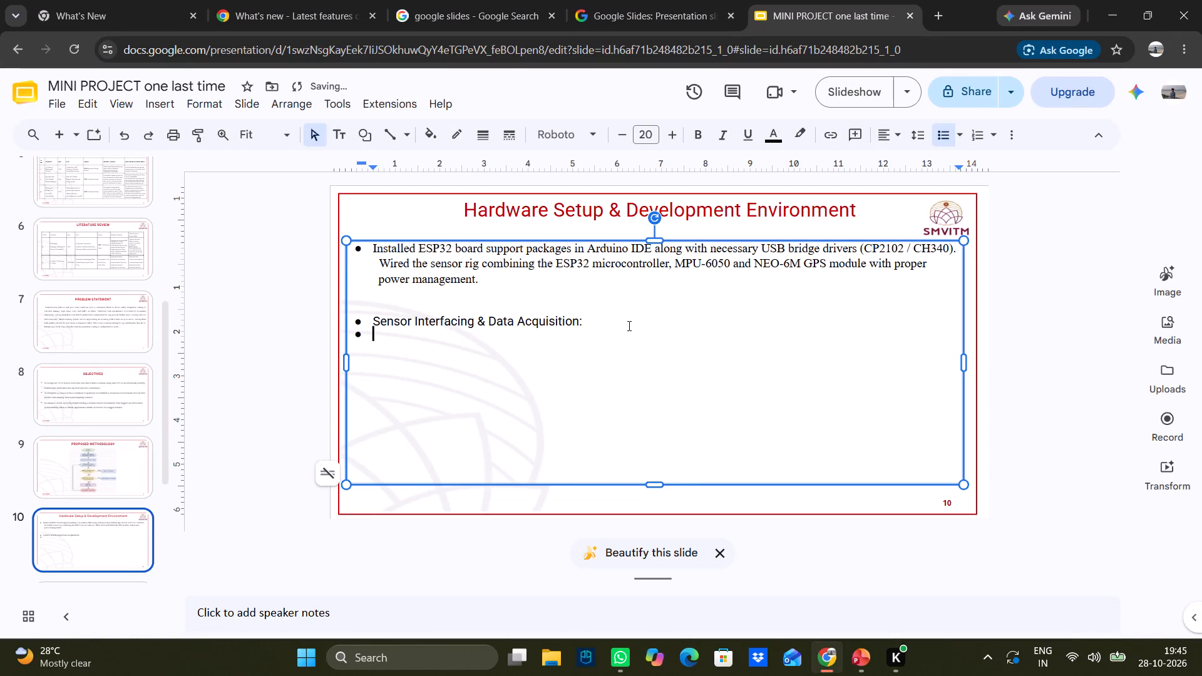
Paste the I2C and UART2 communication sentences under "Sensor Interfacing & Data Acquisition:", starting the first with two leading spaces.
{"action": "key", "text": "space"}
{"action": "key", "text": "space"}
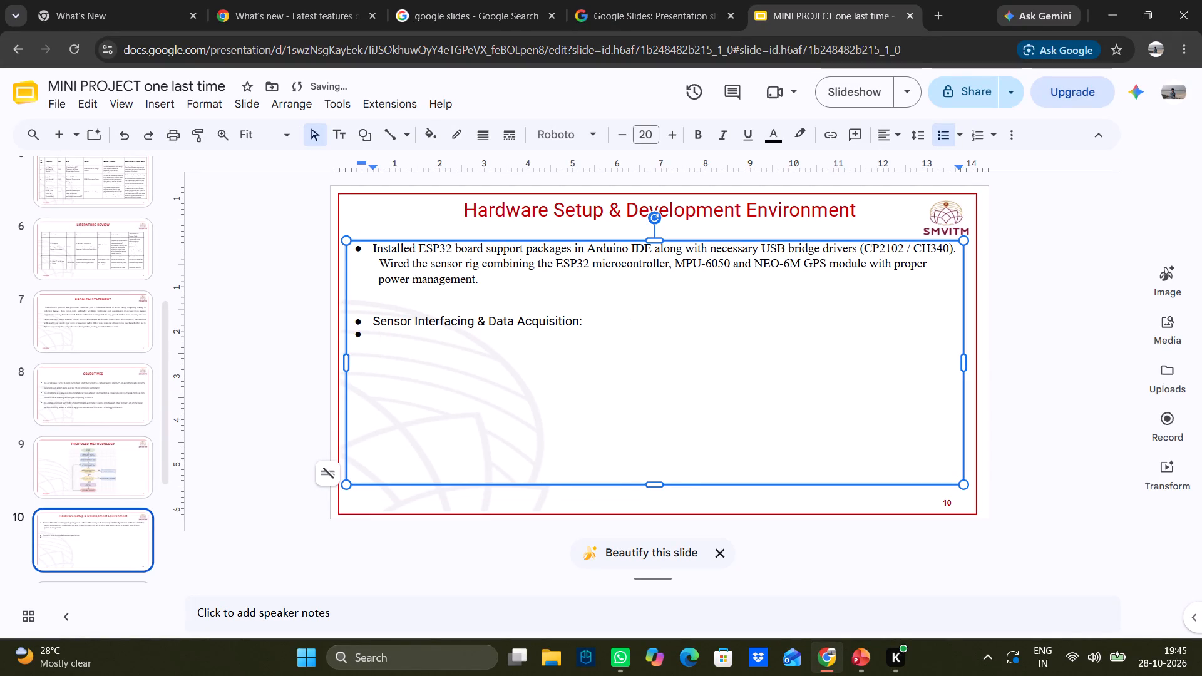
{"action": "left_click", "coordinate": [379, 352]}
{"action": "key", "text": "ctrl+v"}
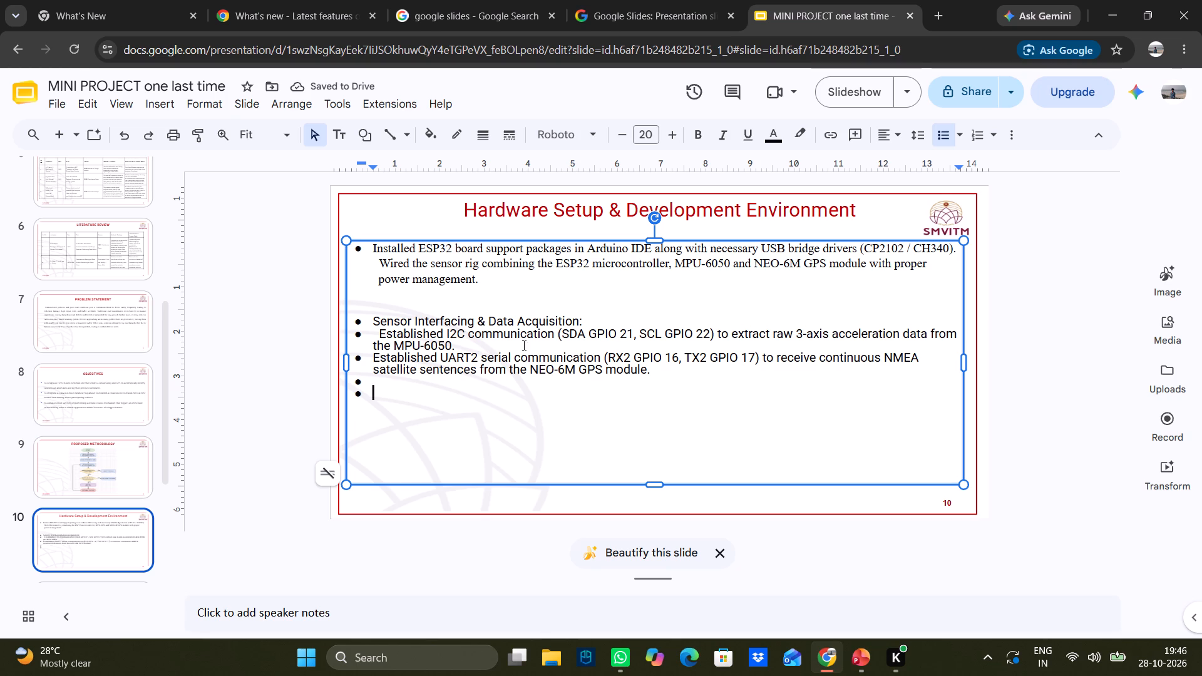
Remove the empty trailing bullets and clear the bullet markers from the sensor interfacing heading and its two "Established" sentences.
{"action": "left_click", "coordinate": [366, 336]}
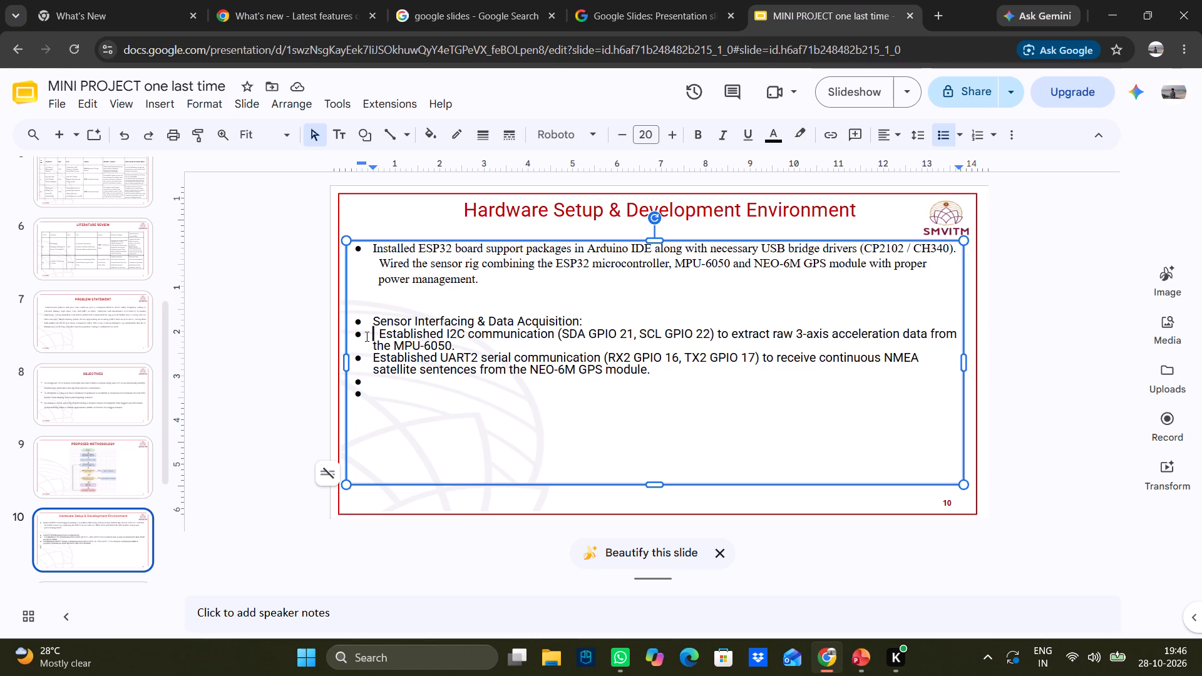
{"action": "left_click", "coordinate": [366, 336]}
{"action": "left_click", "coordinate": [361, 337]}
{"action": "left_click", "coordinate": [366, 366]}
{"action": "left_click_drag", "start_coordinate": [351, 339], "coordinate": [357, 404]}
{"action": "left_click", "coordinate": [374, 399]}
{"action": "key", "text": "BackSpace"}
{"action": "key", "text": "BackSpace"}
{"action": "left_click", "coordinate": [369, 375]}
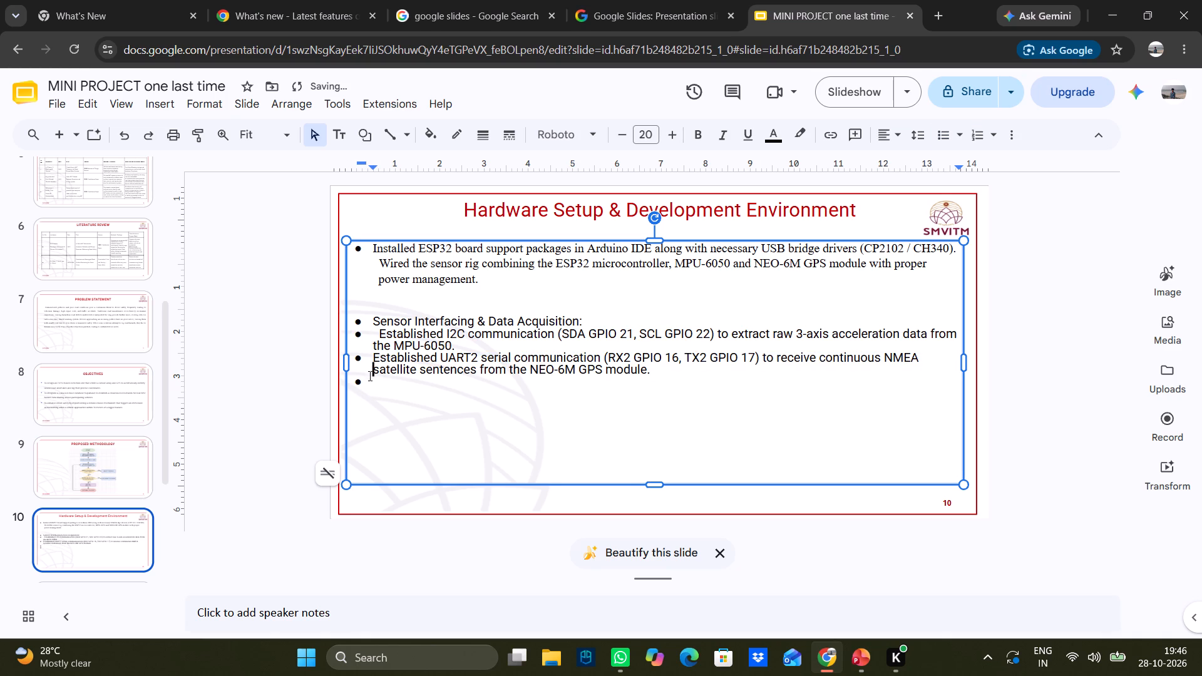
{"action": "left_click", "coordinate": [361, 385]}
{"action": "key", "text": "BackSpace"}
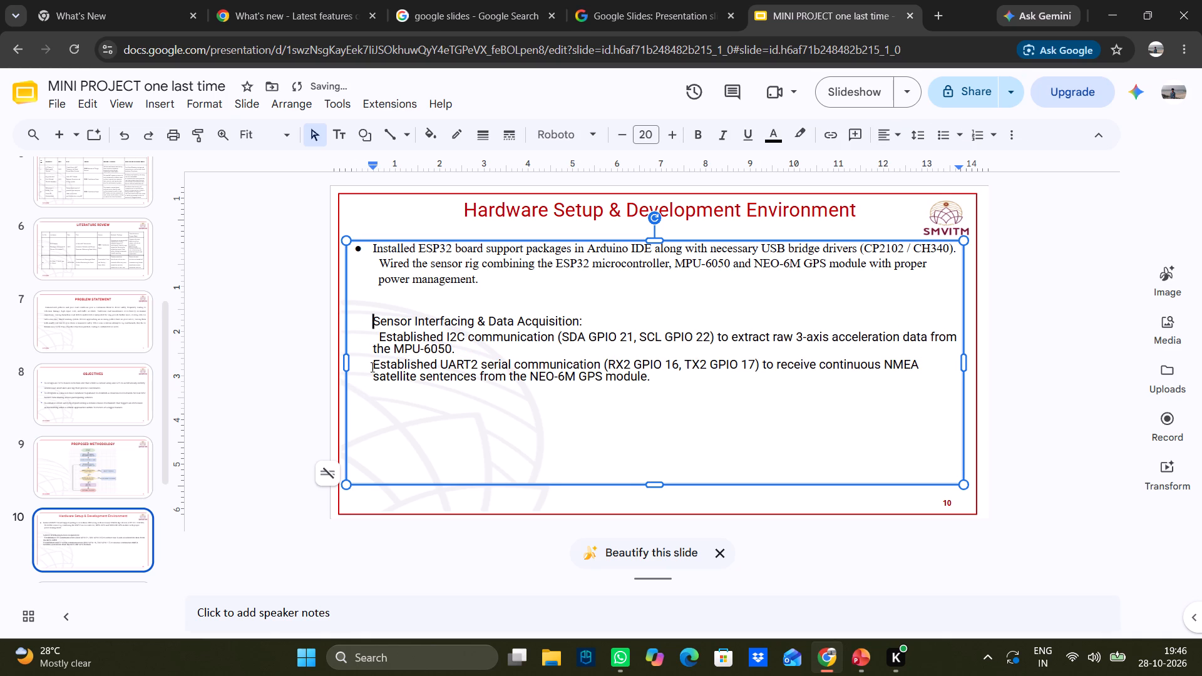
Apply a bullet to the "Sensor Interfacing & Data Acquisition:" heading only.
{"action": "left_click_drag", "start_coordinate": [587, 320], "coordinate": [337, 326]}
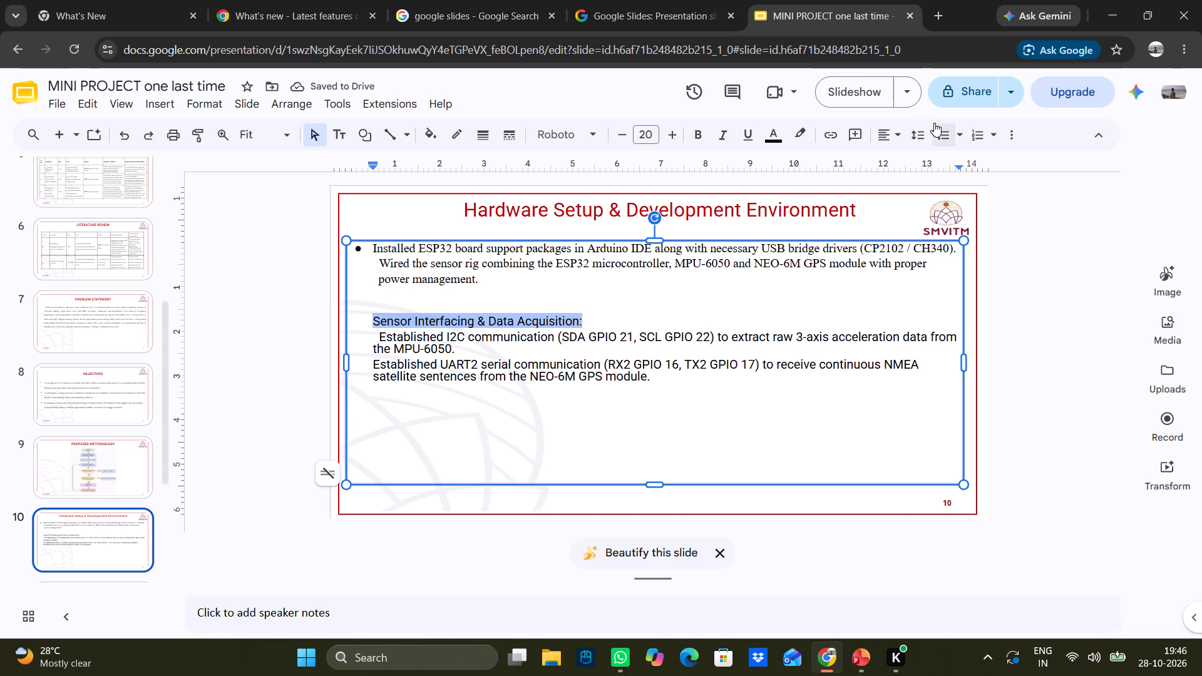
{"action": "left_click", "coordinate": [944, 136]}
Try to indent the wrapped line "the MPU-6050." by adding spaces before "the" and after "from" in the I2C sentence.
{"action": "left_click", "coordinate": [371, 347]}
{"action": "key", "text": "space"}
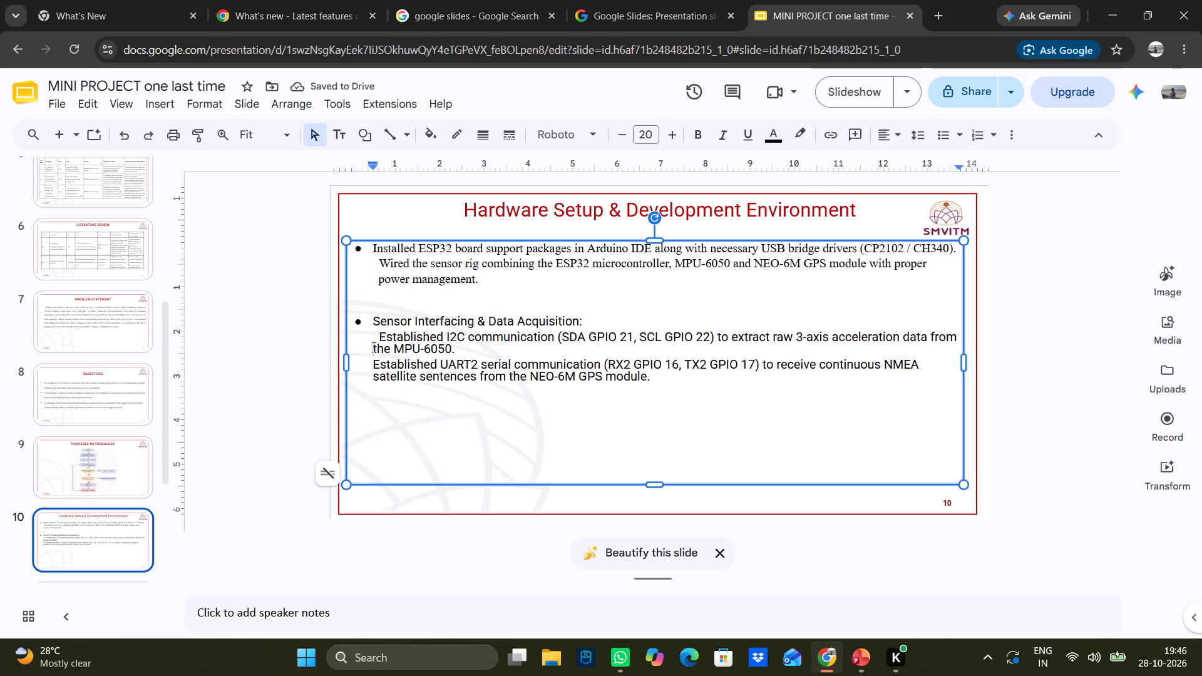
{"action": "key", "text": "space"}
{"action": "key", "text": "space"}
{"action": "key", "text": "space"}
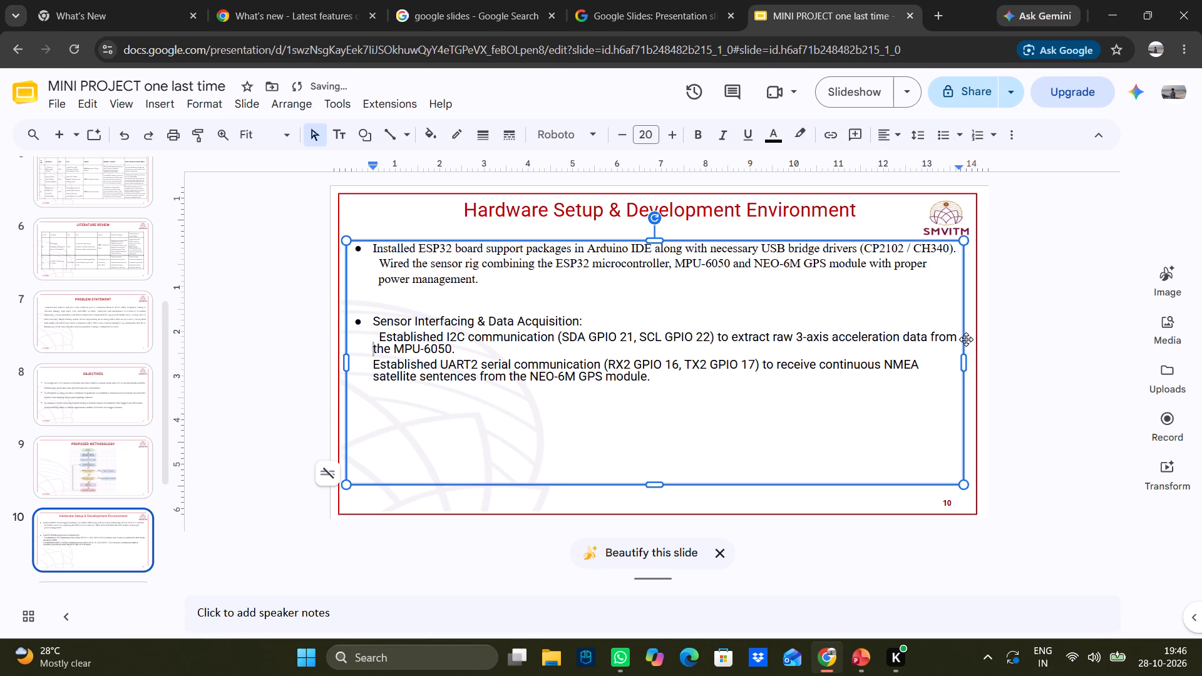
{"action": "left_click", "coordinate": [959, 339]}
{"action": "key", "text": "space"}
{"action": "key", "text": "space"}
{"action": "key", "text": "space"}
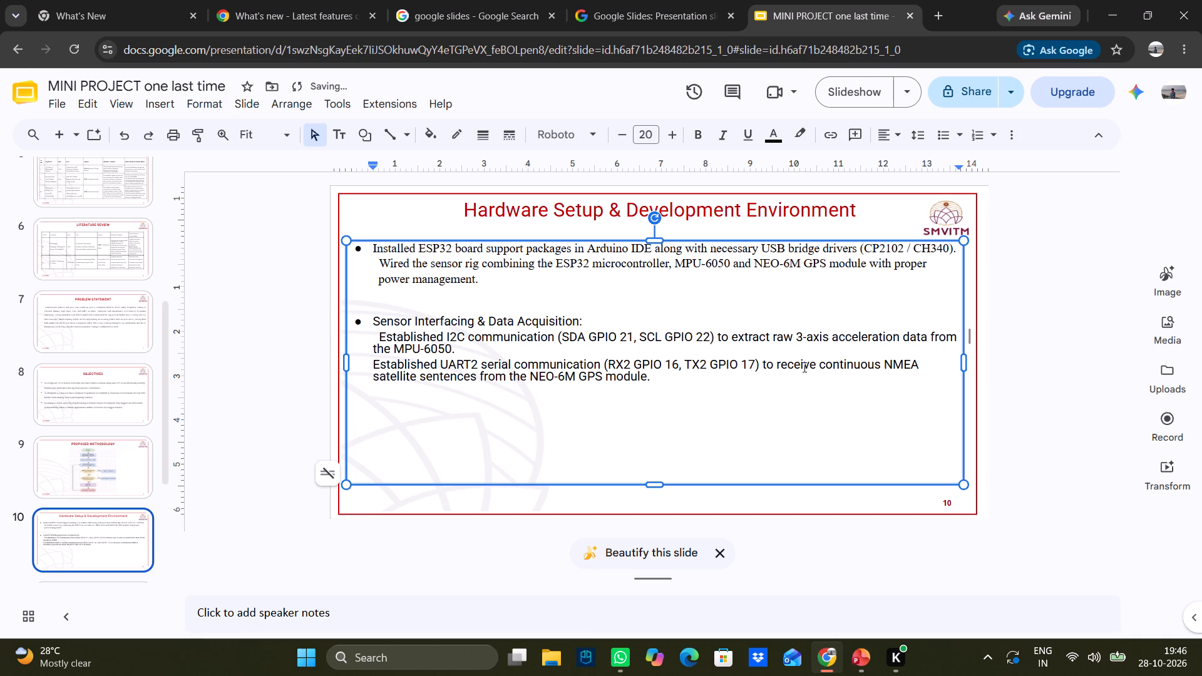